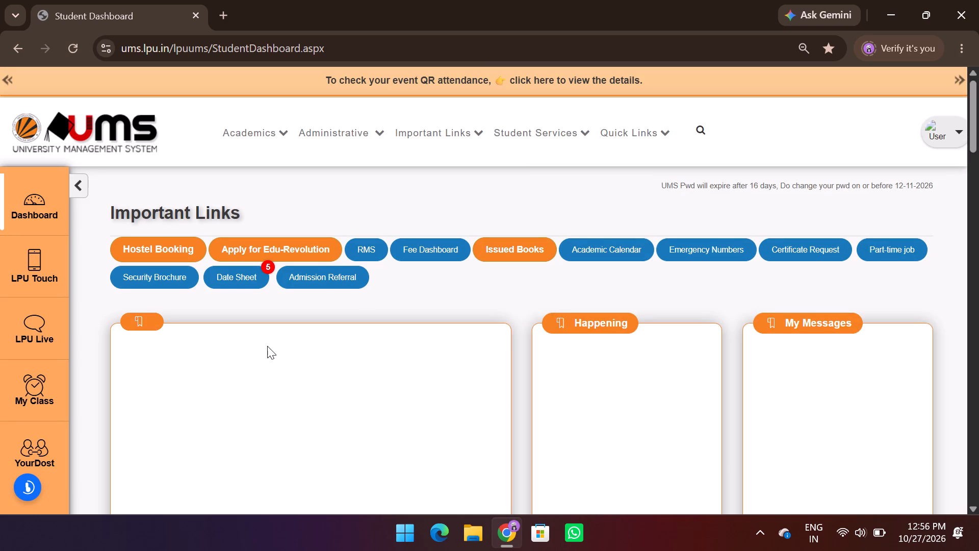
Look through the student dashboard's courses, fee and pending assignments sections, and read the recent notices in My Messages.
scroll(267, 346, "down", 4)
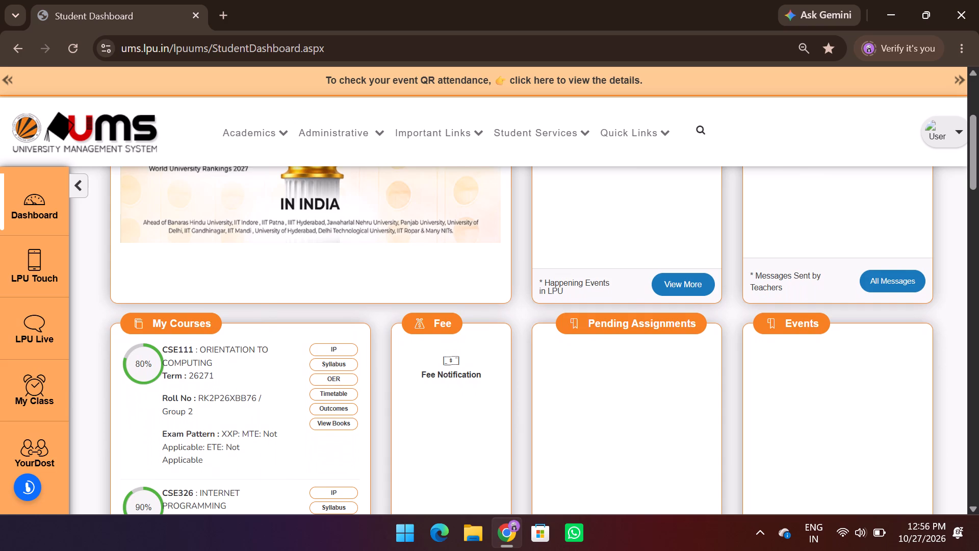
scroll(267, 346, "up", 1)
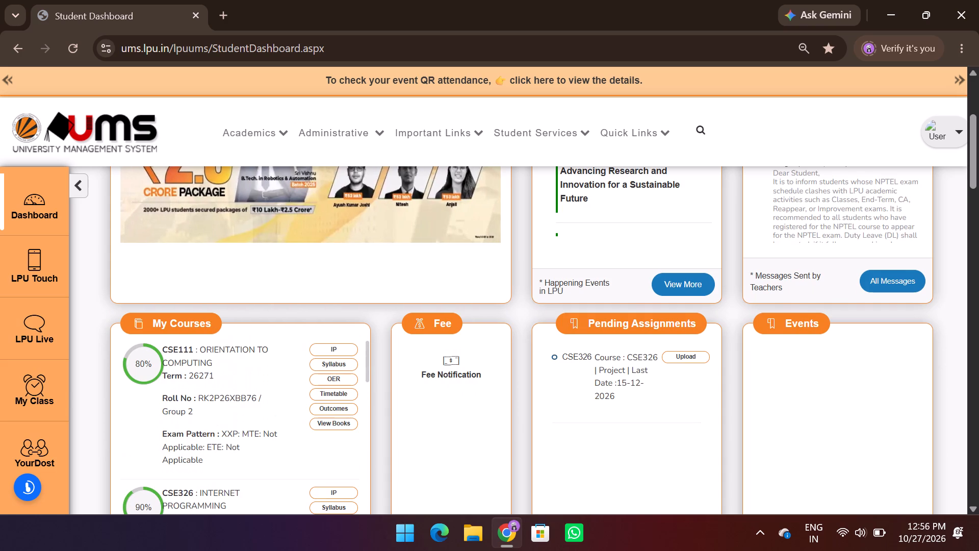
scroll(267, 346, "up", 1)
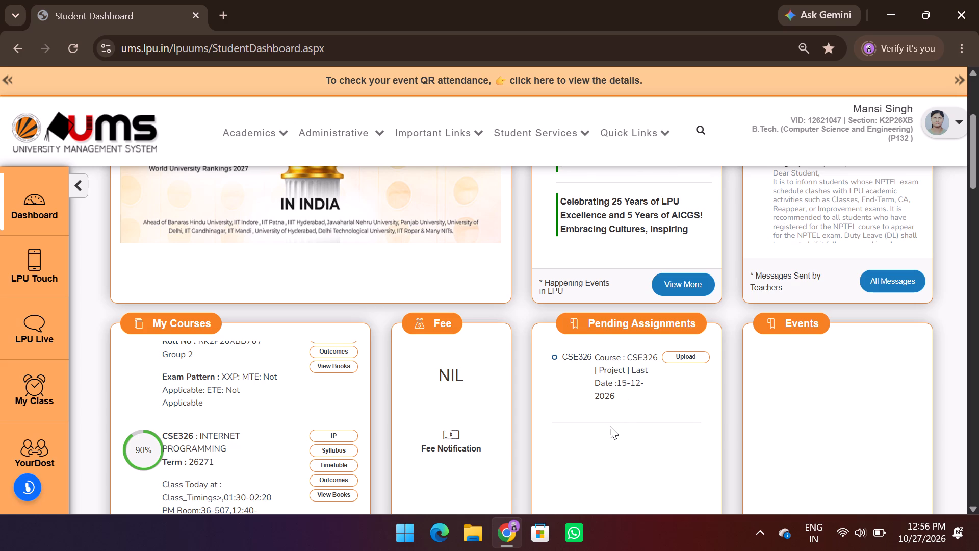
scroll(611, 412, "up", 2)
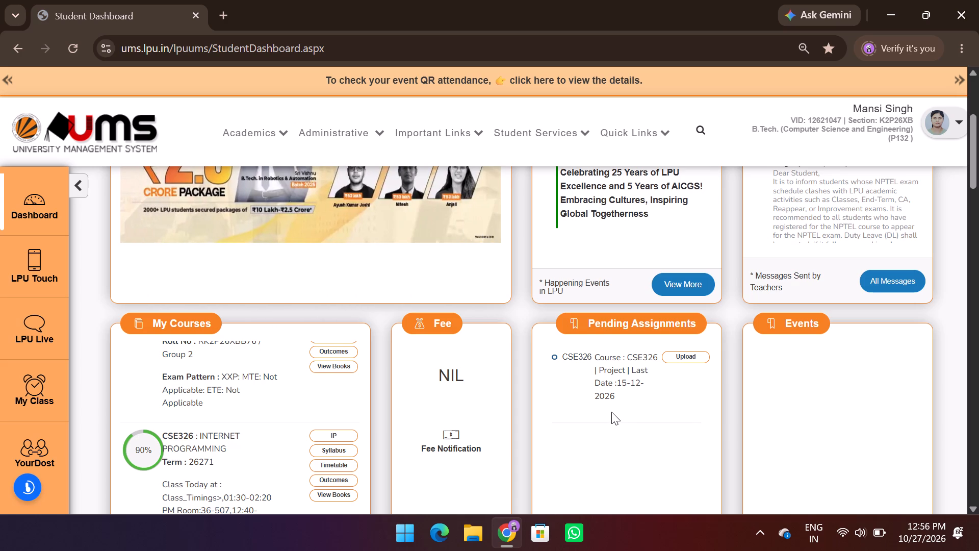
scroll(332, 312, "up", 2)
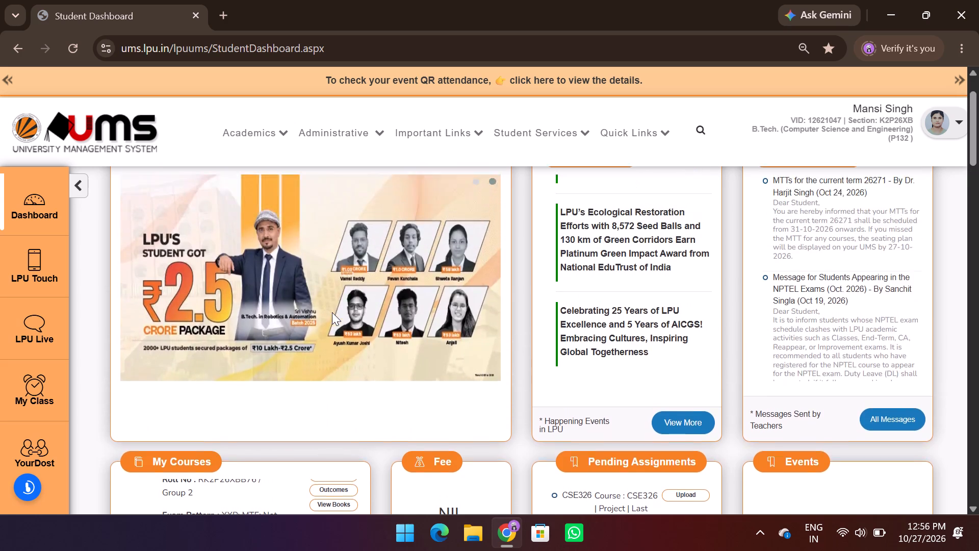
scroll(332, 312, "up", 1)
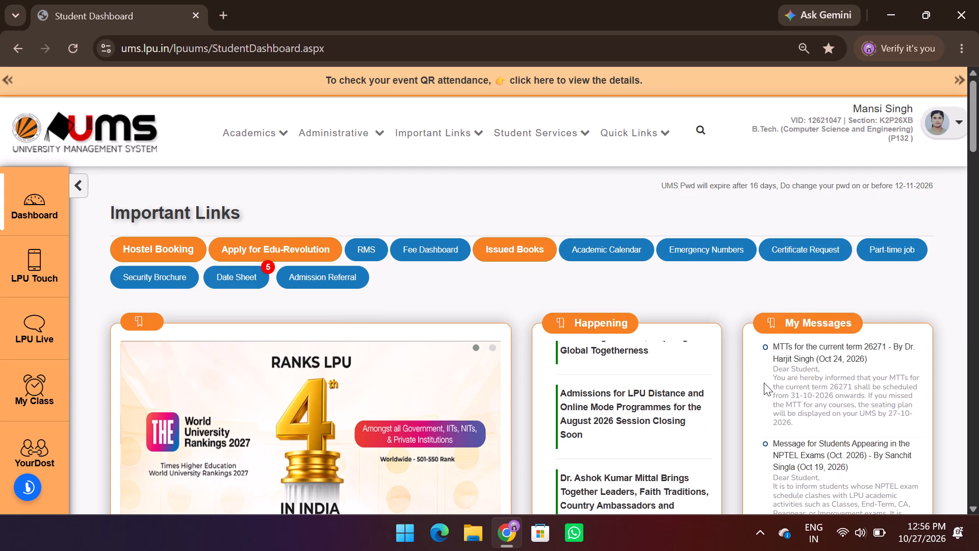
scroll(802, 399, "down", 2)
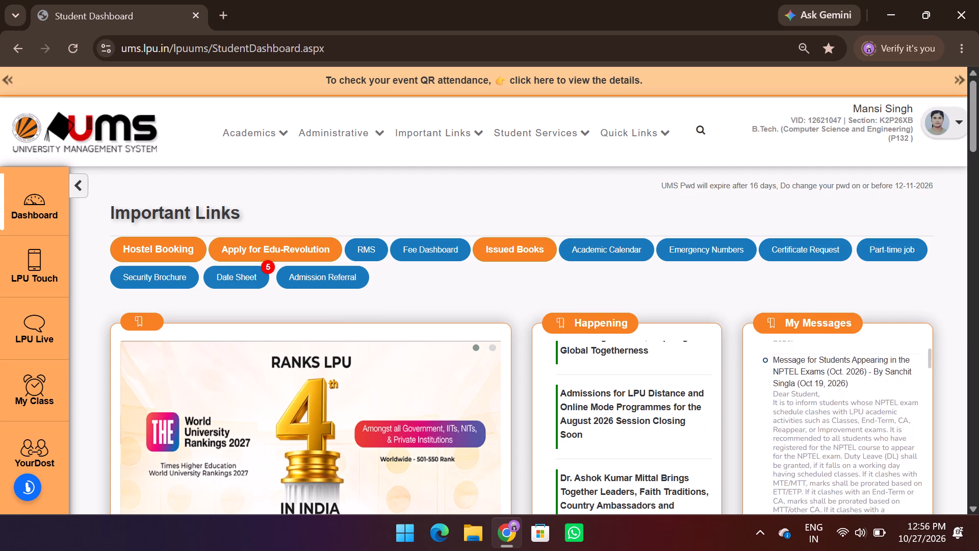
scroll(802, 399, "down", 6)
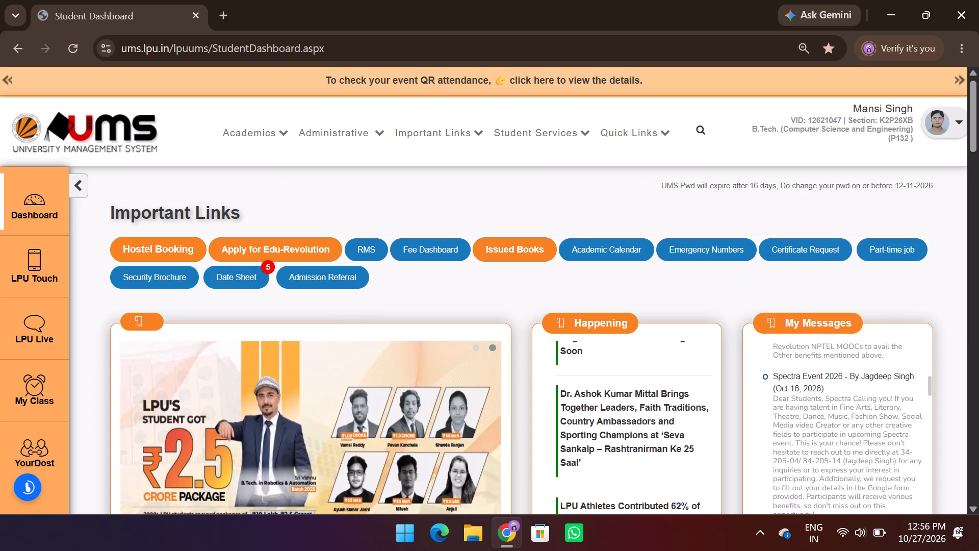
scroll(802, 399, "down", 2)
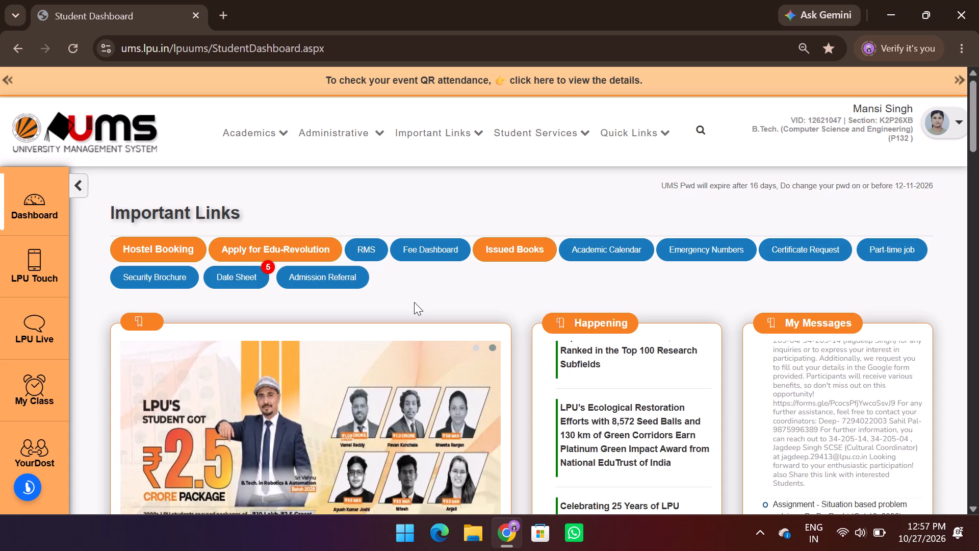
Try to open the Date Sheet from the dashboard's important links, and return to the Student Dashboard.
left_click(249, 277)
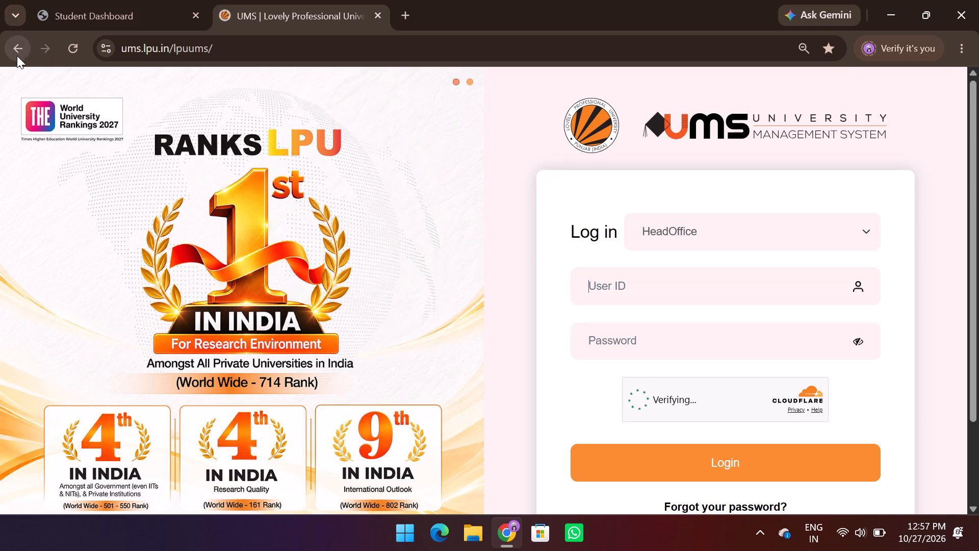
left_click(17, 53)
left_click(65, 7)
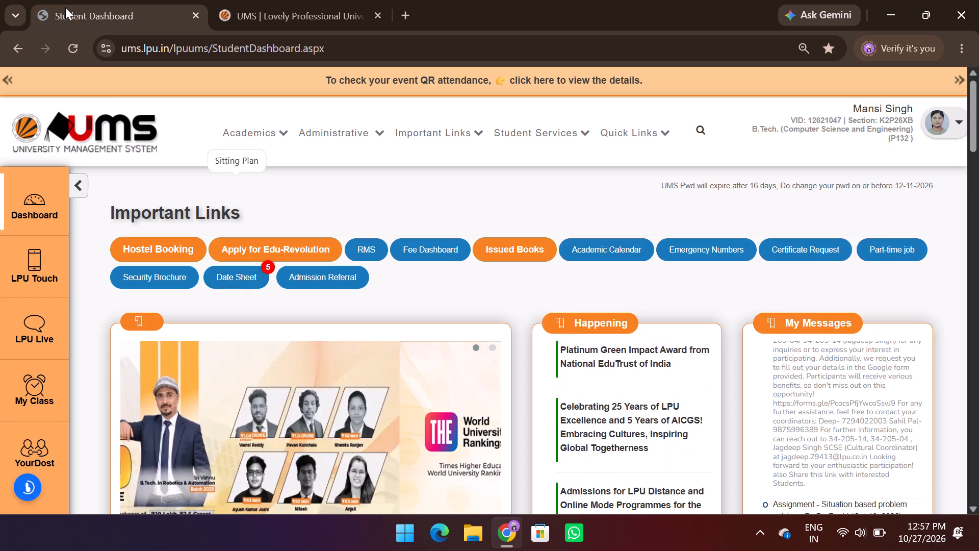
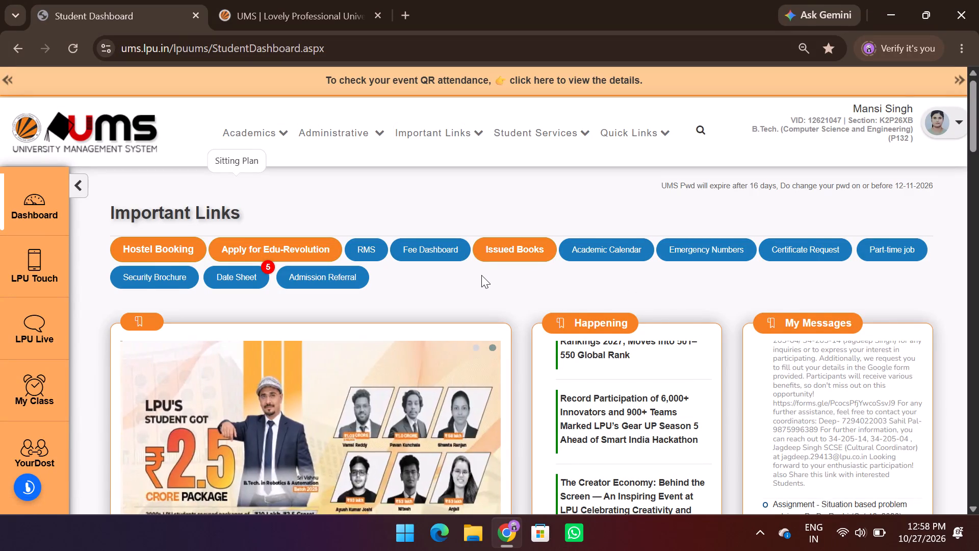
Open the assignments page from the Student Dashboard and show the details for INT335 Design Thinking.
scroll(481, 275, "down", 7)
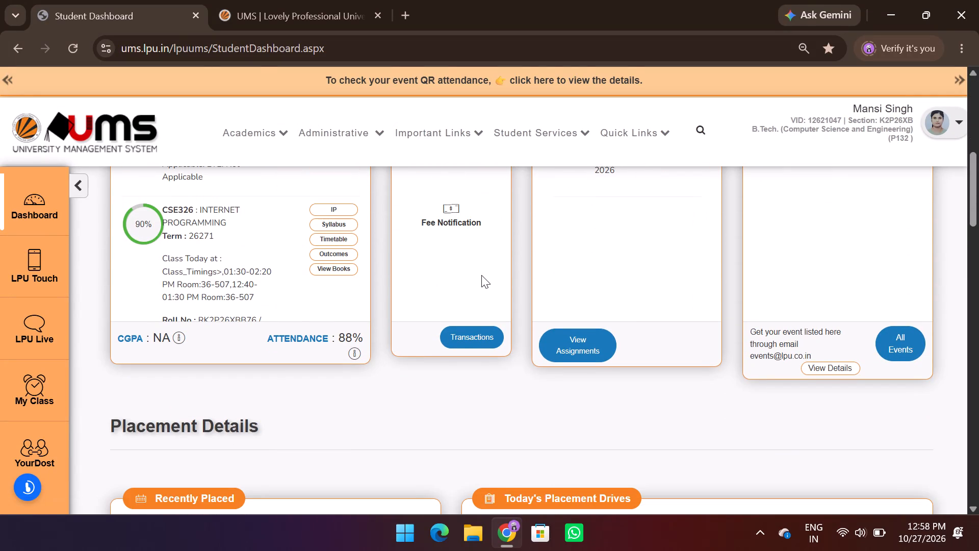
left_click(572, 347)
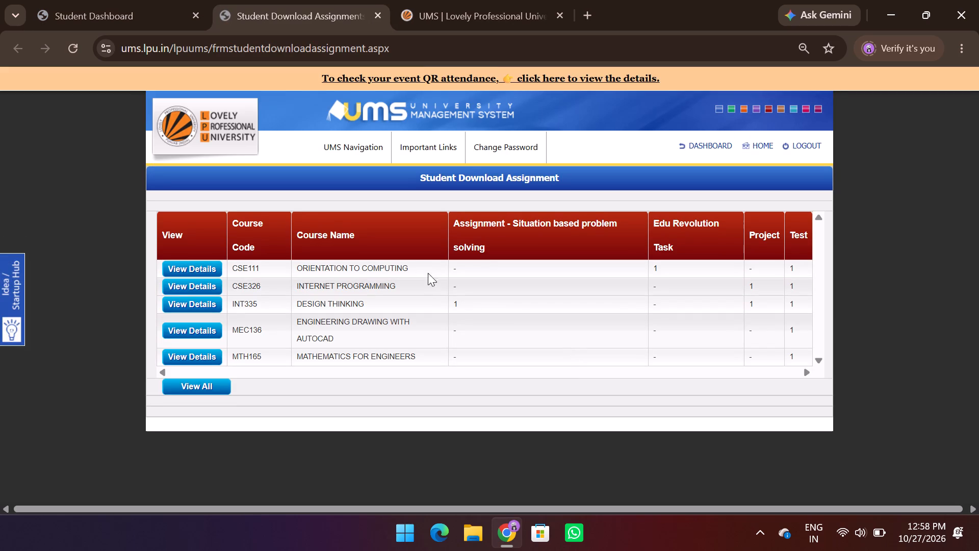
left_click(370, 306)
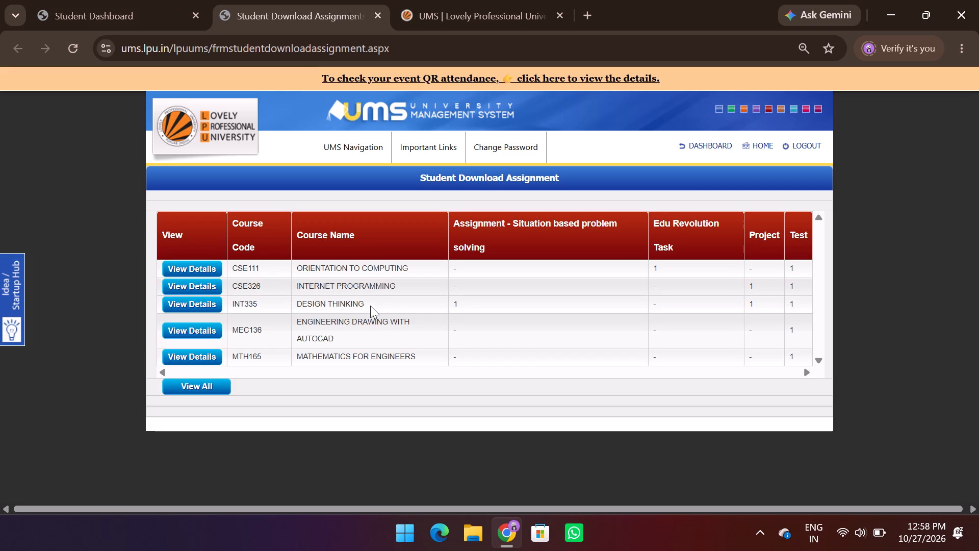
left_click(208, 304)
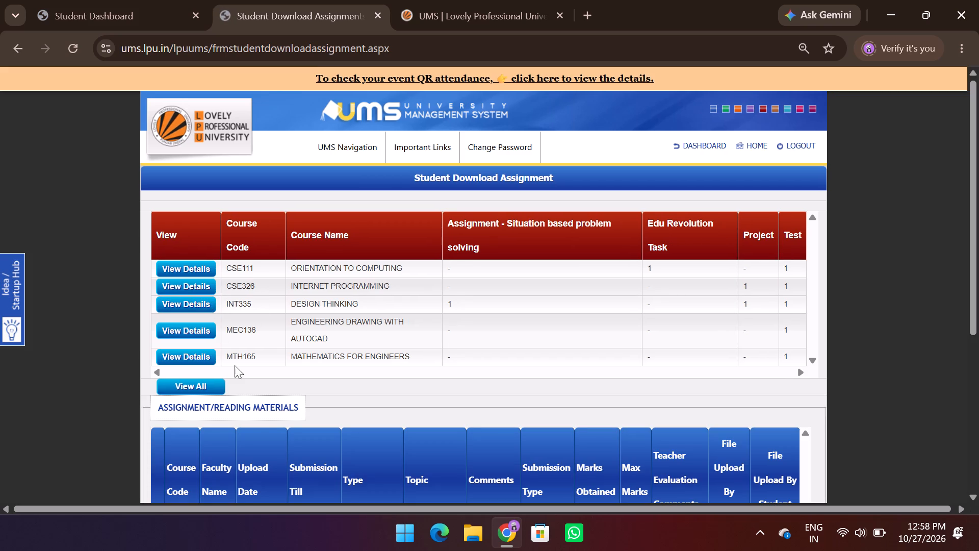
Download the teacher's INT335 CA2 Project Guidelines PDF from the Project entry to the Downloads folder and open it.
scroll(248, 396, "down", 5)
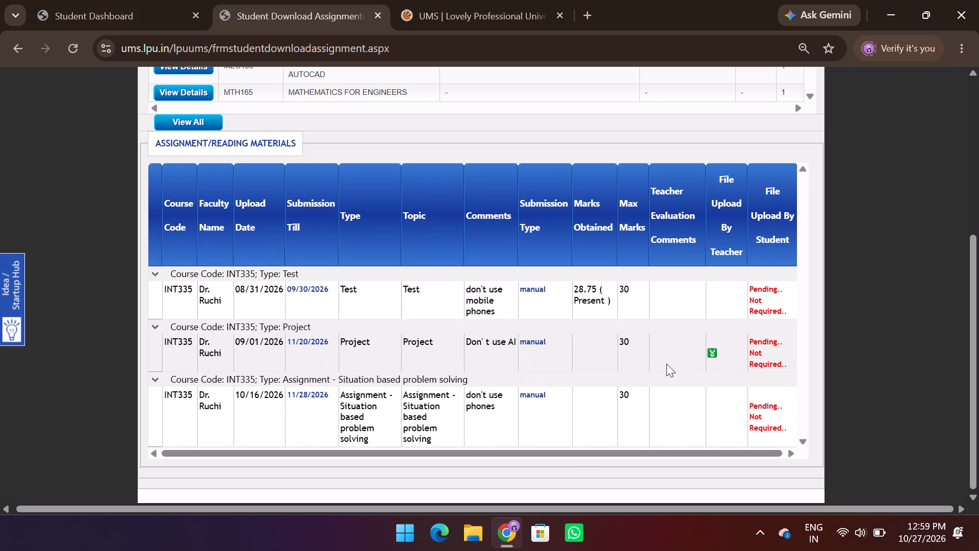
left_click(711, 356)
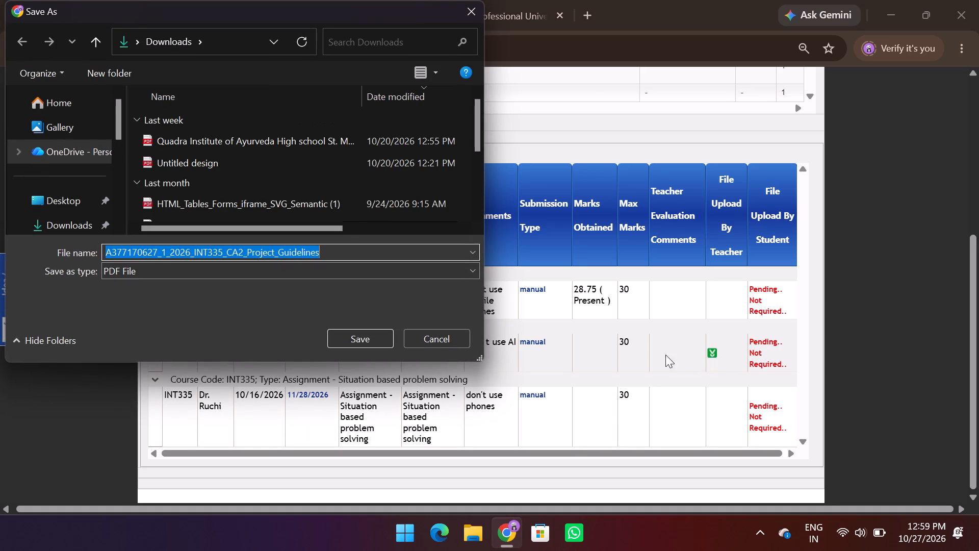
left_click(352, 343)
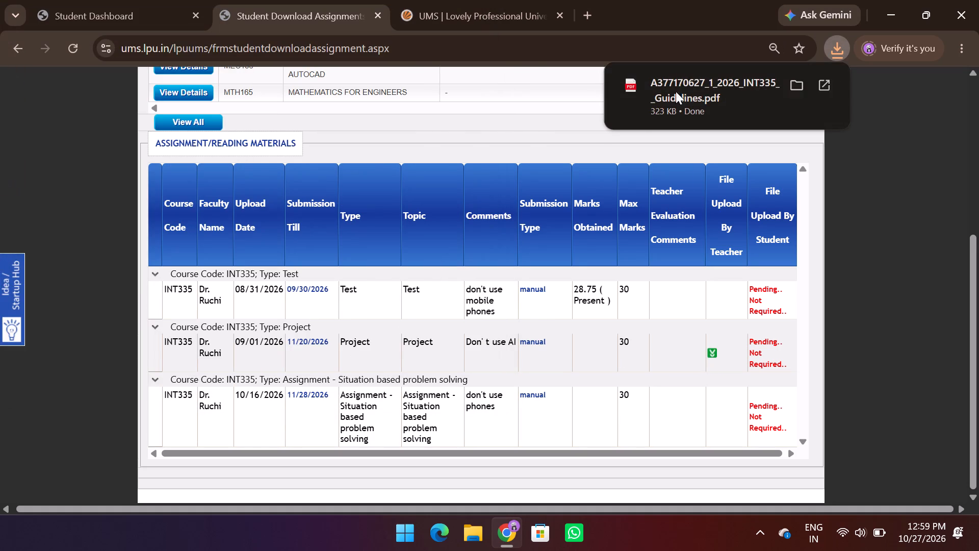
left_click(667, 104)
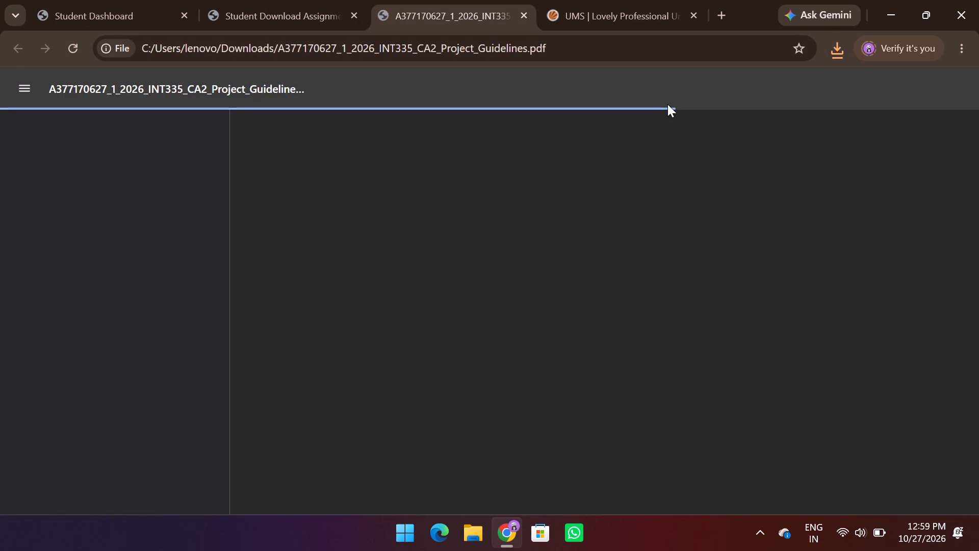
Dismiss the Draw tool hint and read the guidelines' cover page and the How To Use This Book page.
scroll(596, 311, "down", 1)
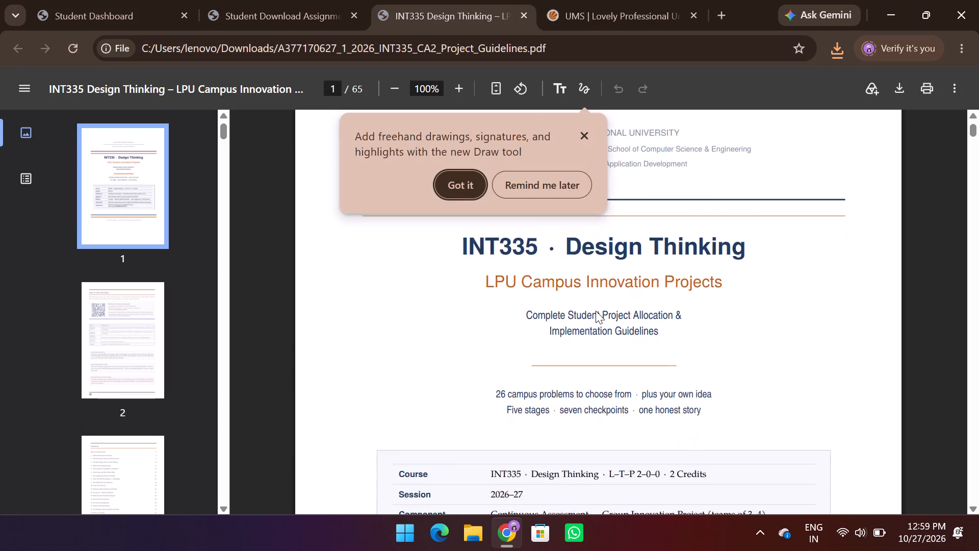
scroll(596, 311, "down", 4)
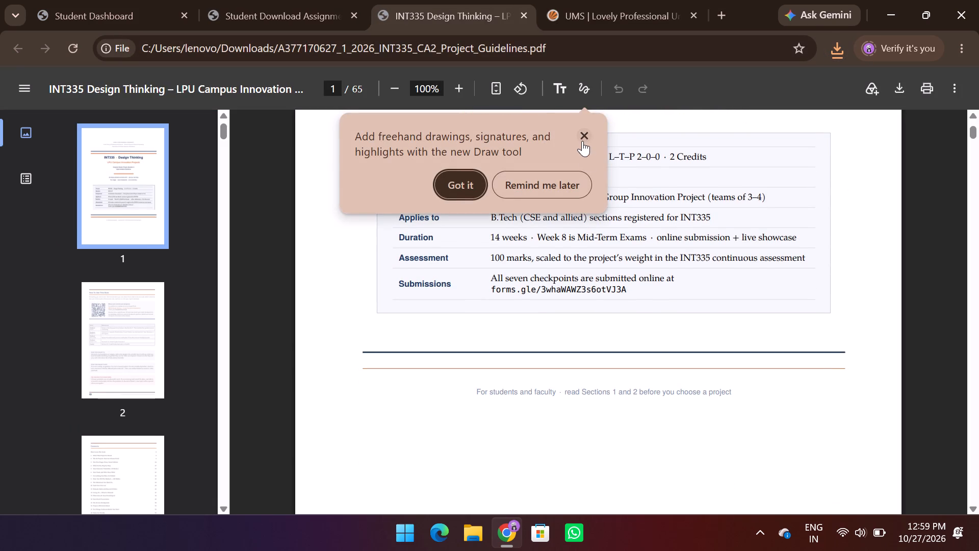
left_click(582, 140)
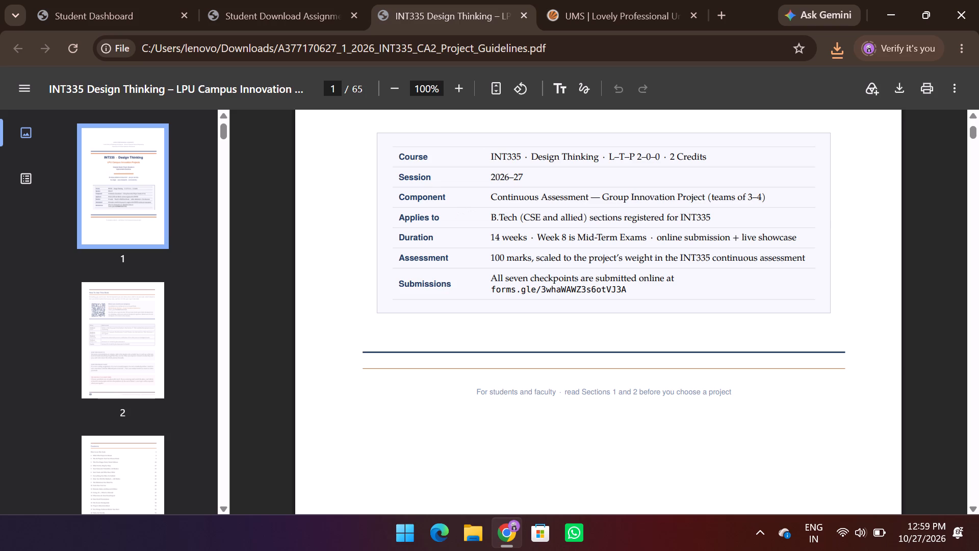
scroll(415, 214, "down", 5)
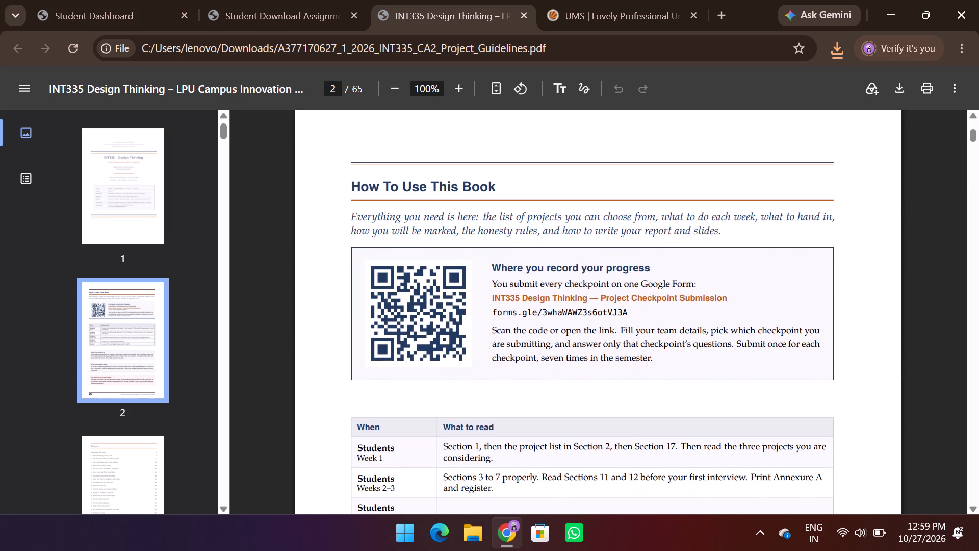
scroll(415, 214, "down", 2)
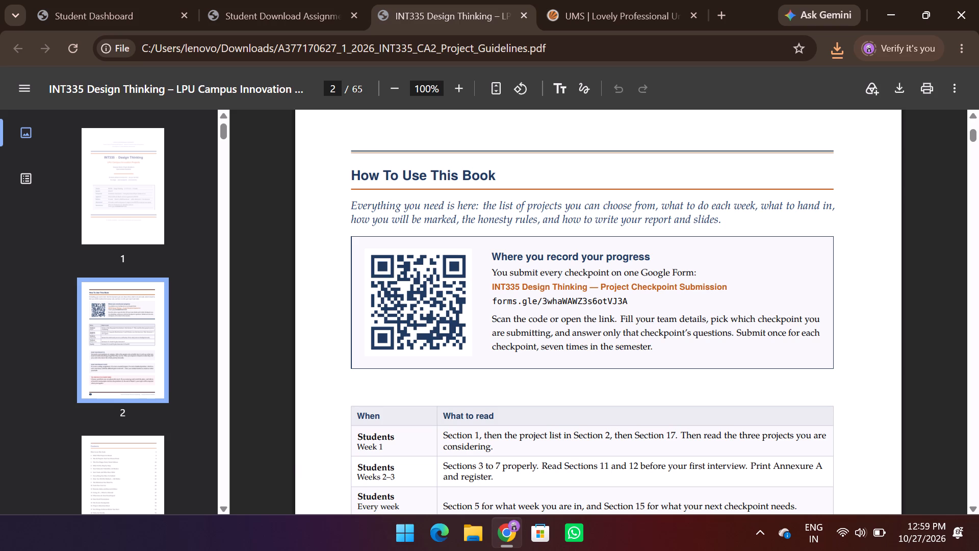
scroll(415, 214, "down", 4)
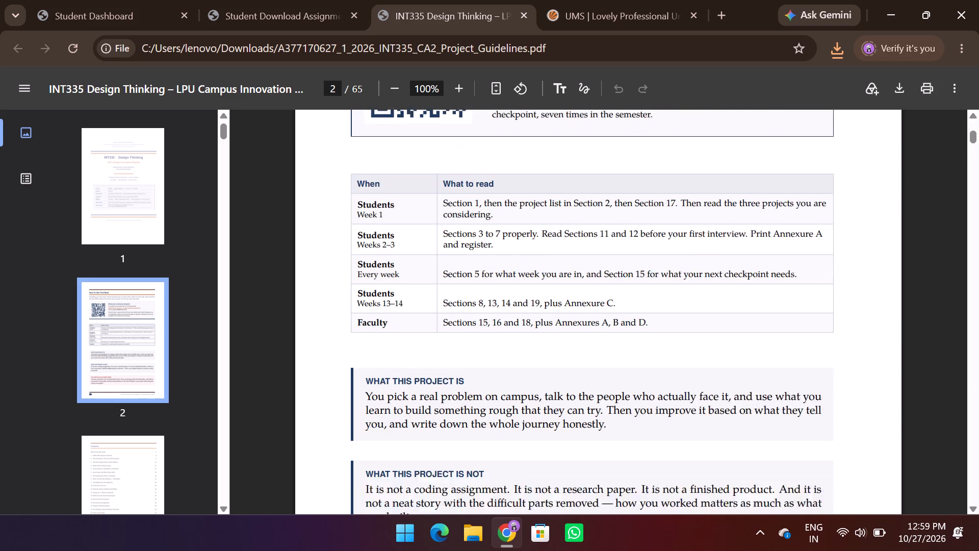
scroll(415, 214, "down", 2)
scroll(80, 259, "down", 8)
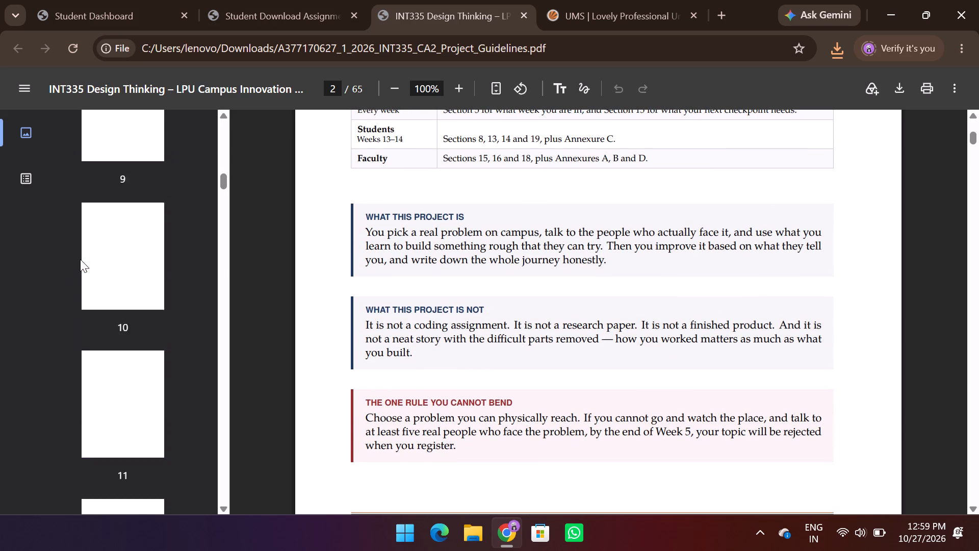
Browse the page thumbnails of the guidelines and go to page 59, the Project Registration Sheet.
scroll(80, 259, "down", 11)
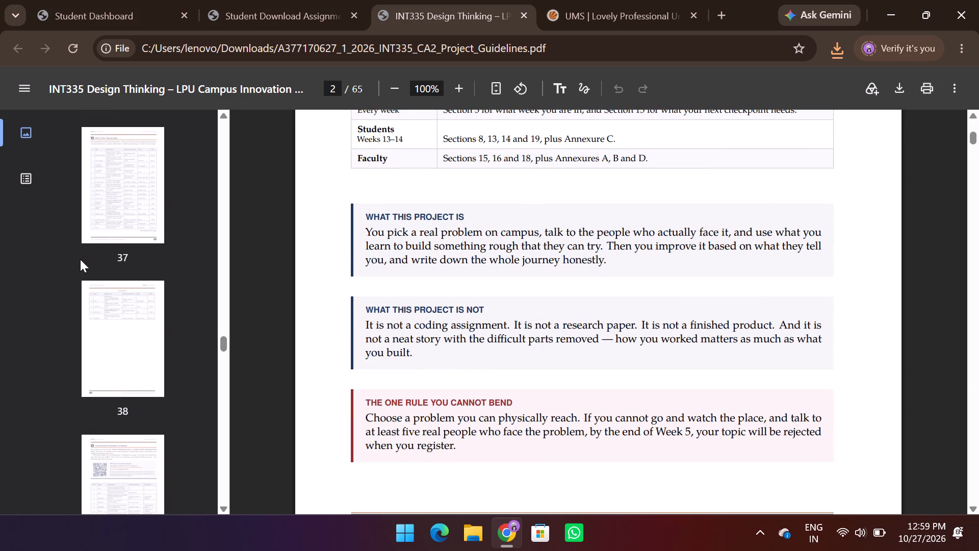
scroll(80, 259, "down", 10)
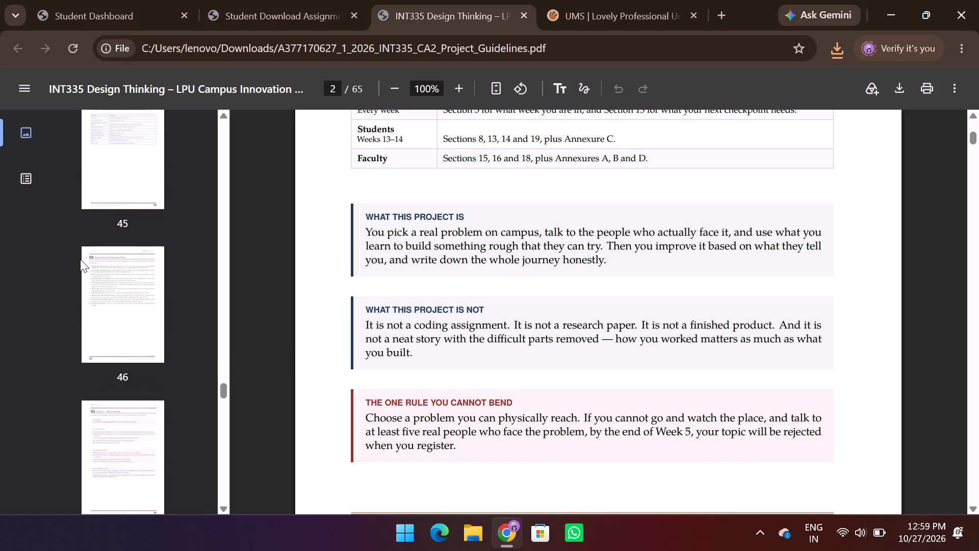
scroll(80, 259, "down", 10)
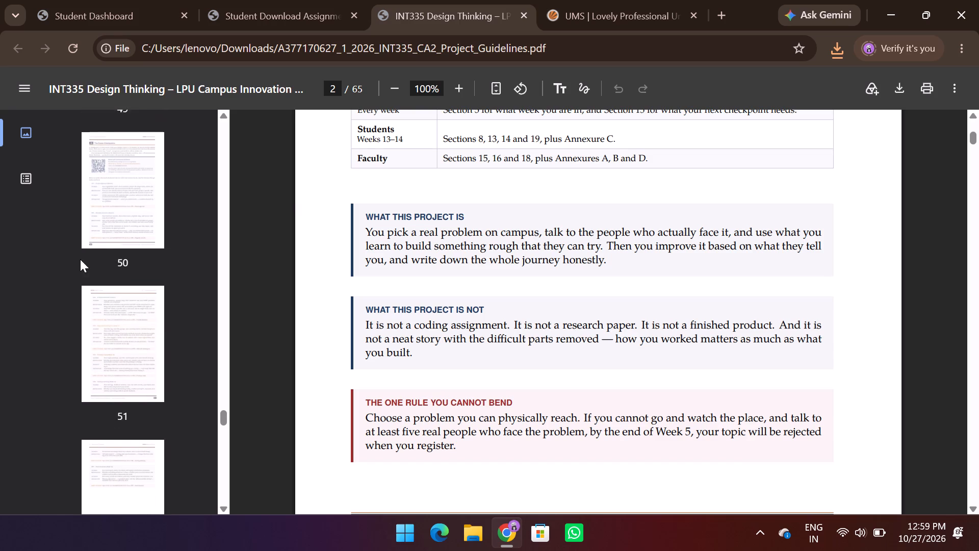
scroll(80, 259, "down", 8)
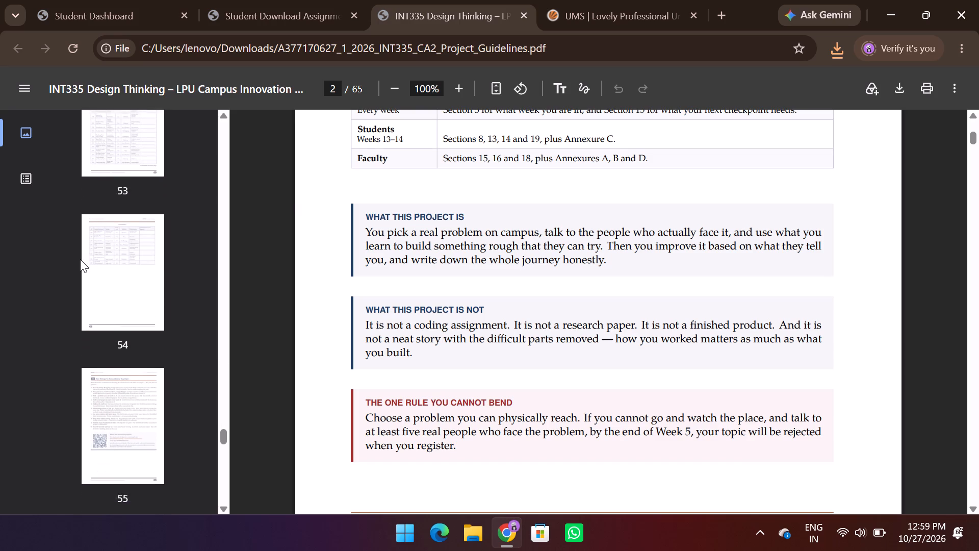
scroll(80, 259, "down", 2)
scroll(80, 259, "up", 3)
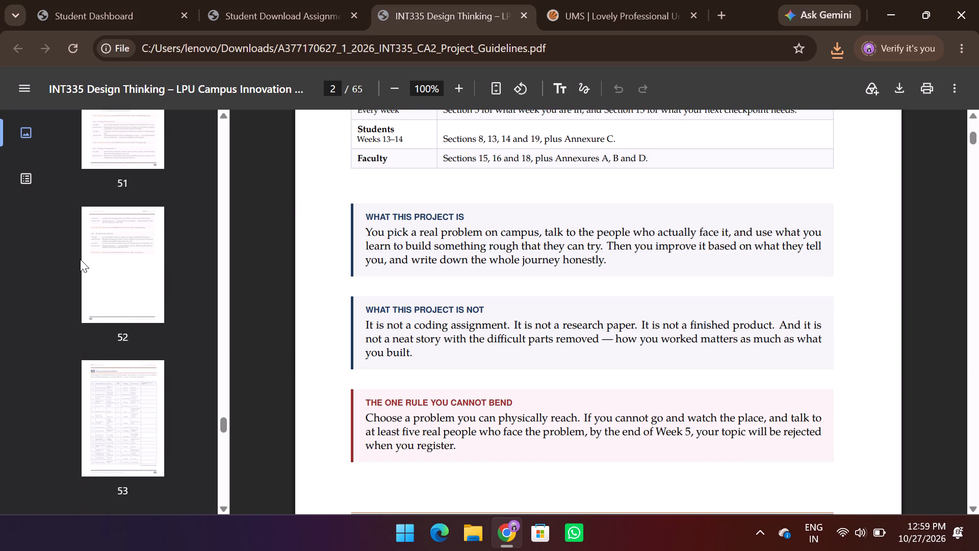
scroll(80, 259, "down", 6)
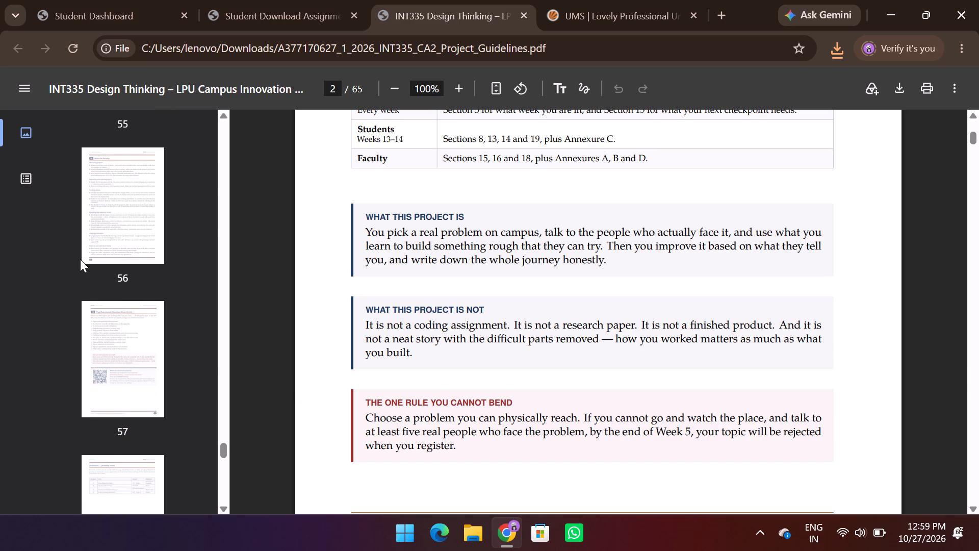
scroll(80, 259, "down", 2)
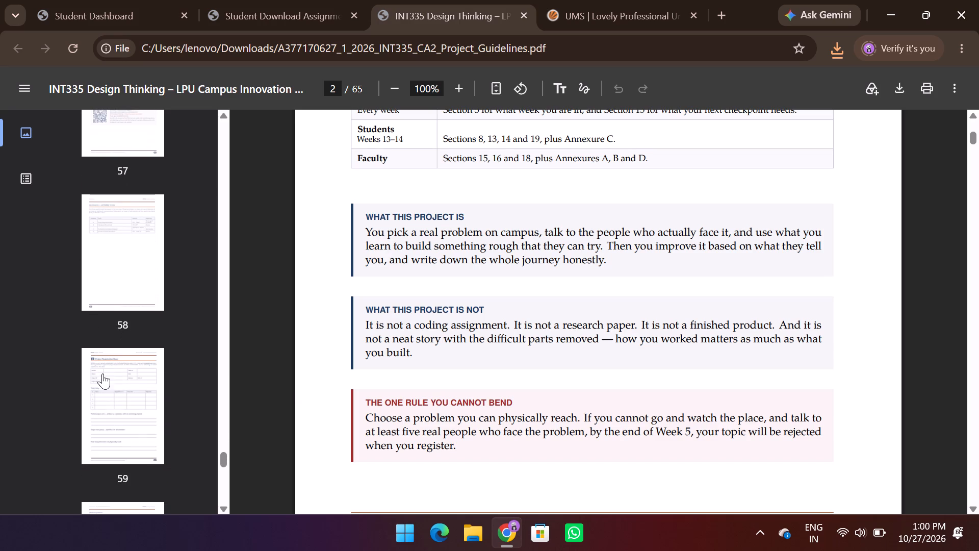
left_click(113, 396)
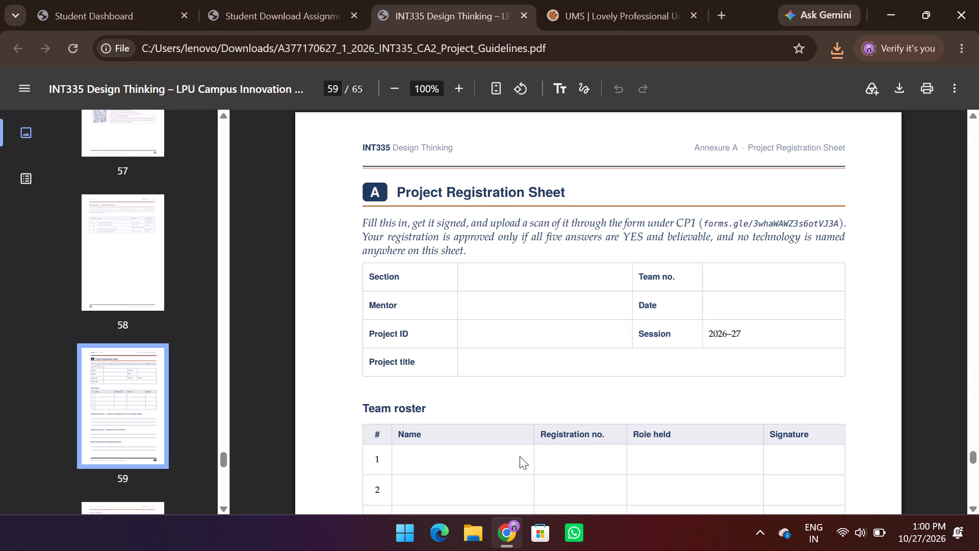
Examine the Project Registration Sheet on pages 59 and 60, including the team roster, five questions and mentor decision, and return to its start.
scroll(520, 456, "down", 4)
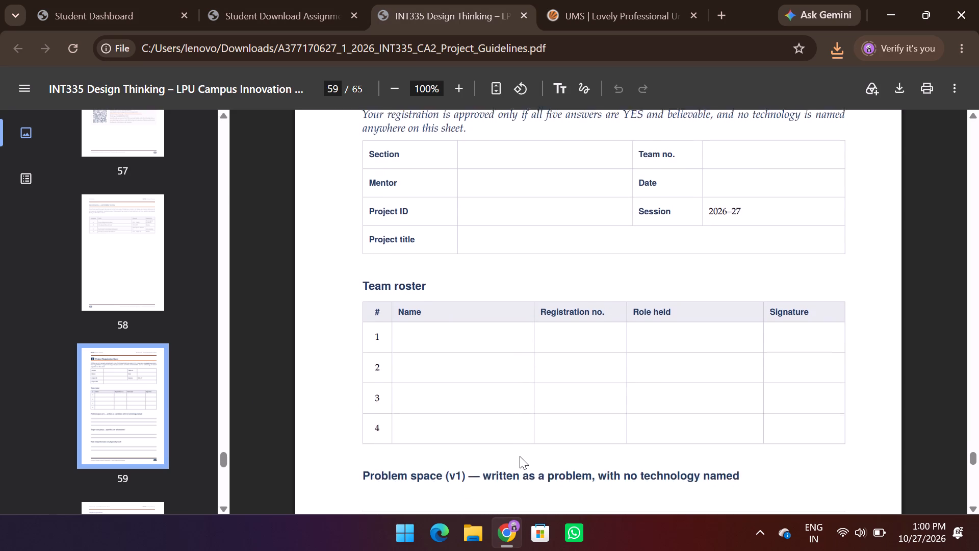
scroll(520, 456, "down", 9)
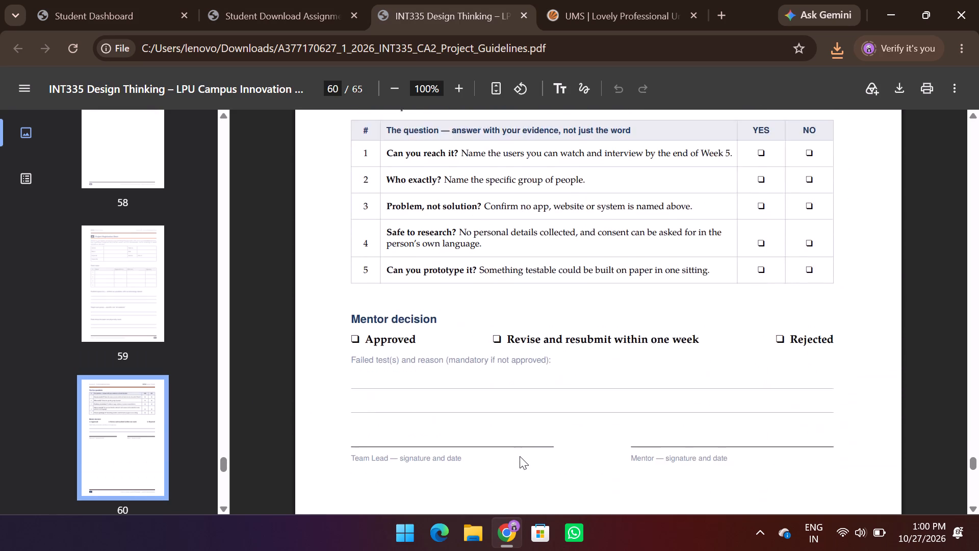
scroll(520, 456, "down", 4)
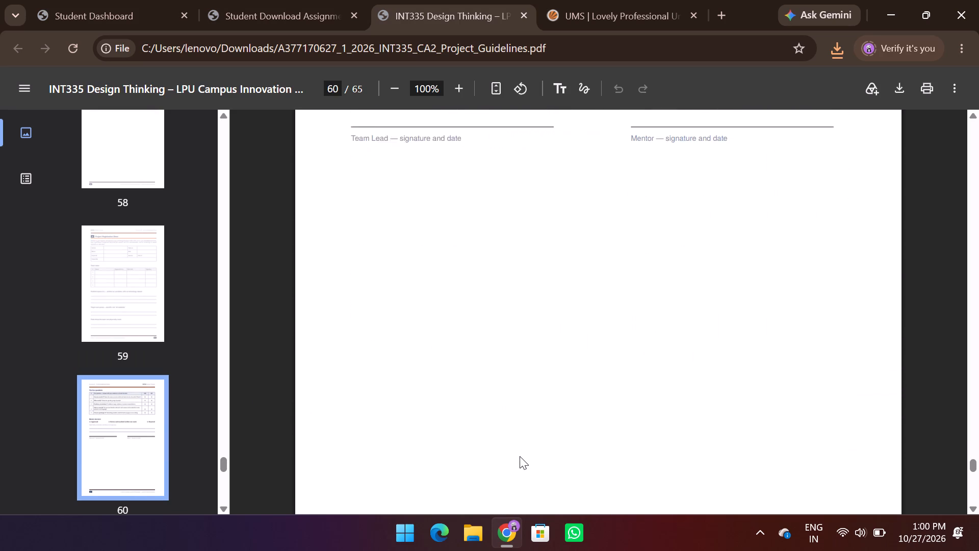
scroll(520, 456, "up", 1)
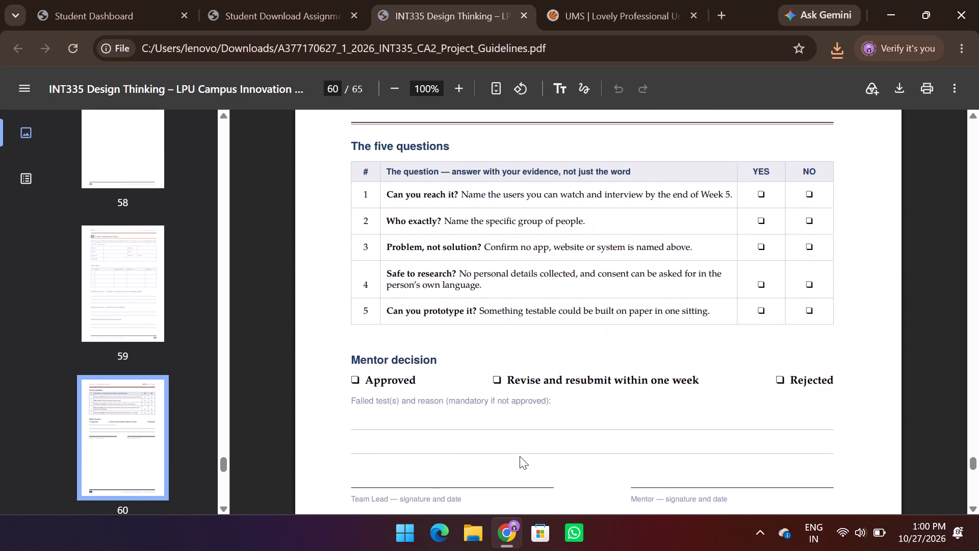
scroll(520, 456, "up", 4)
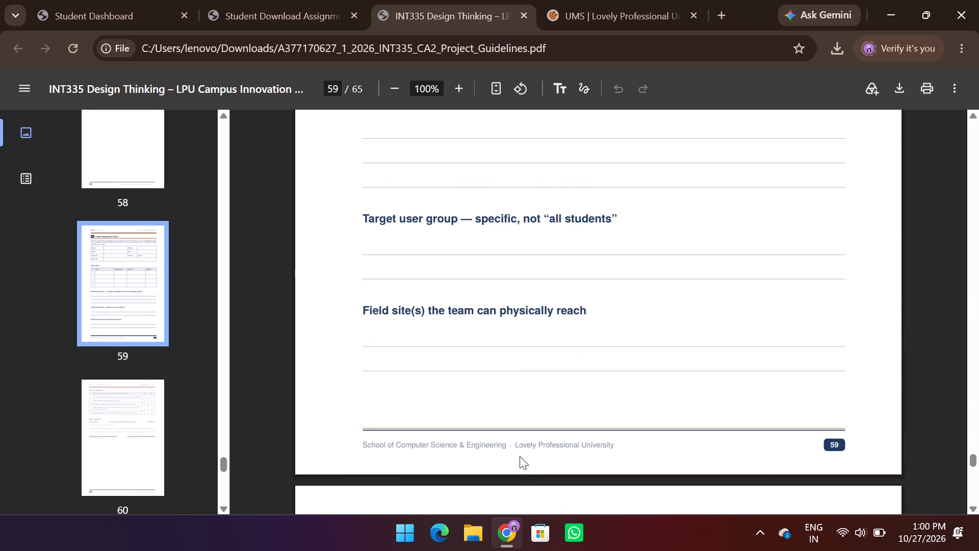
scroll(520, 456, "up", 2)
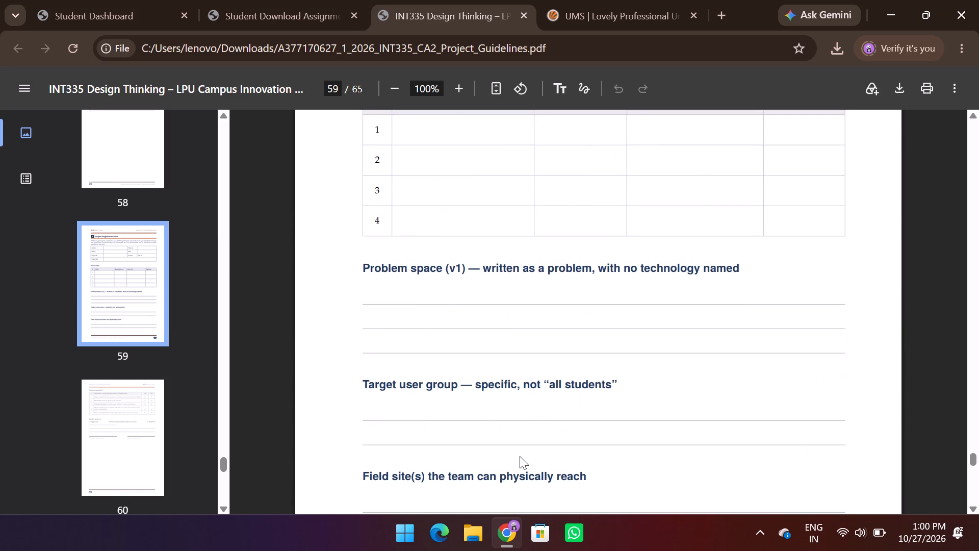
scroll(520, 456, "up", 4)
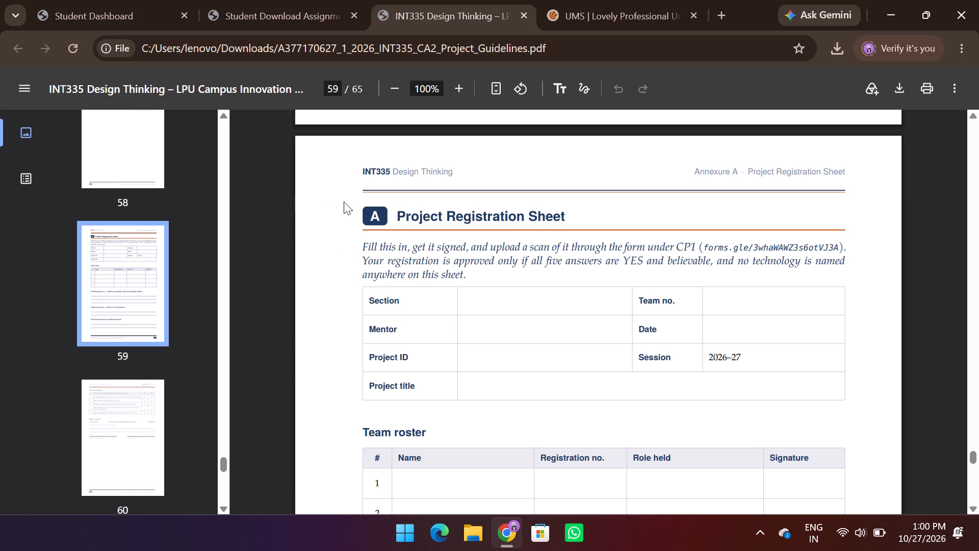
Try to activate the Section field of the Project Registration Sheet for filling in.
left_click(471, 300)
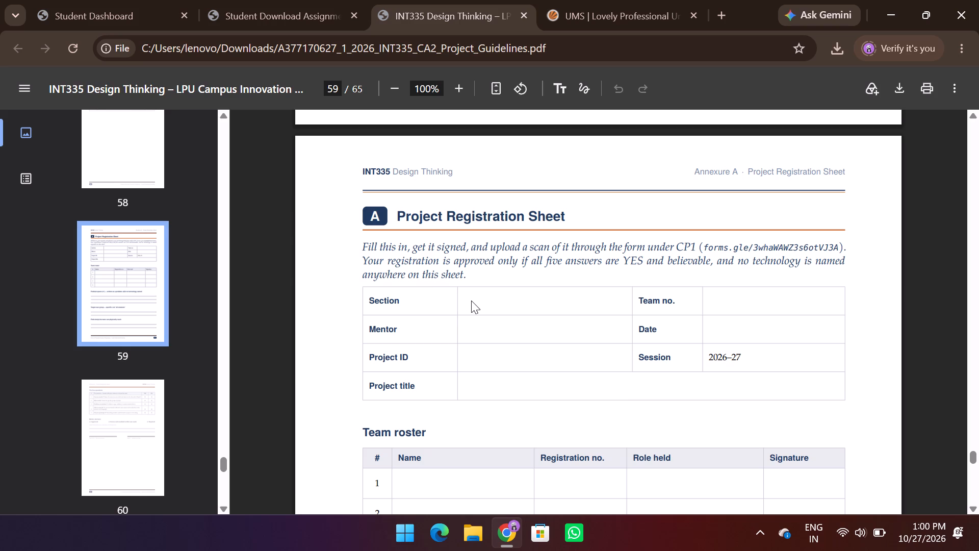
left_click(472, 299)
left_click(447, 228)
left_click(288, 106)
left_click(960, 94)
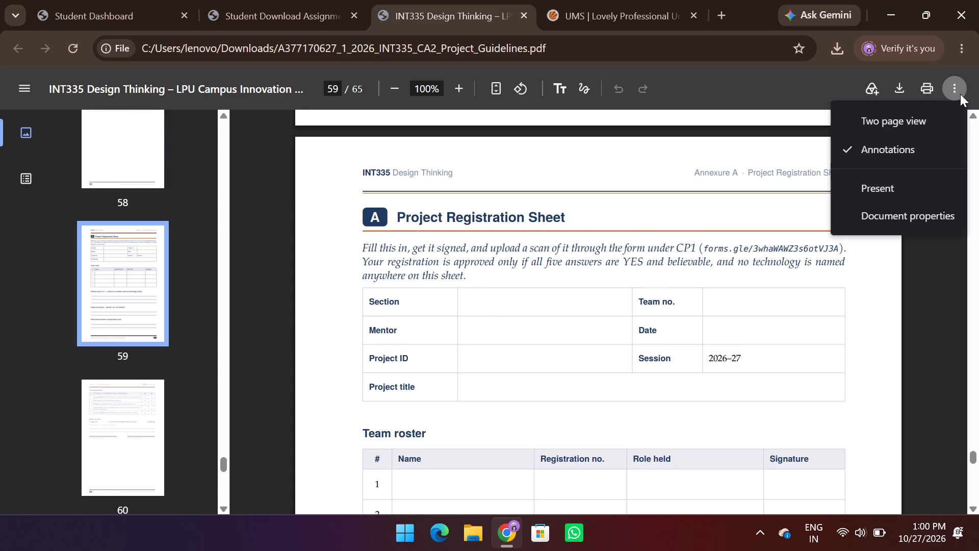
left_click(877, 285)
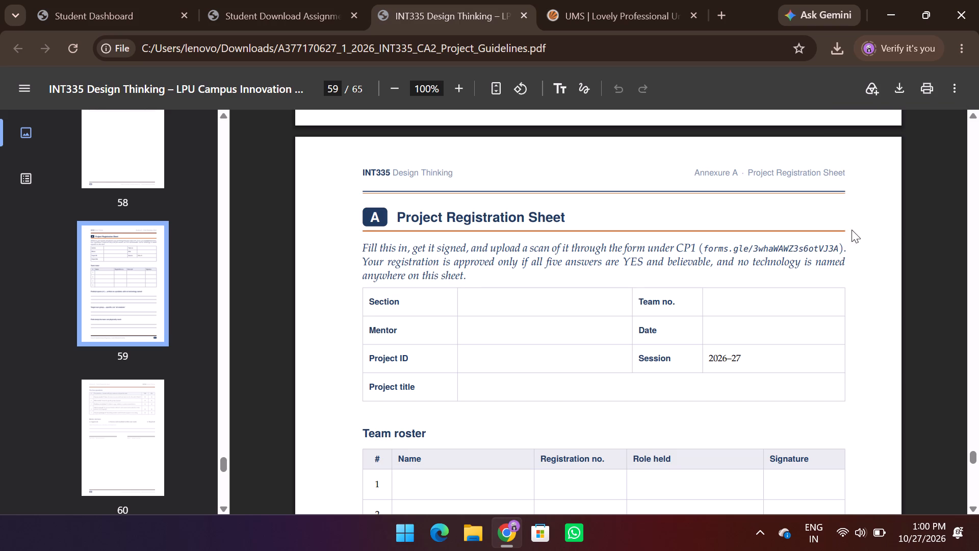
Add a text annotation reading K2P26XB in the Section field of the Project Registration Sheet.
left_click(569, 87)
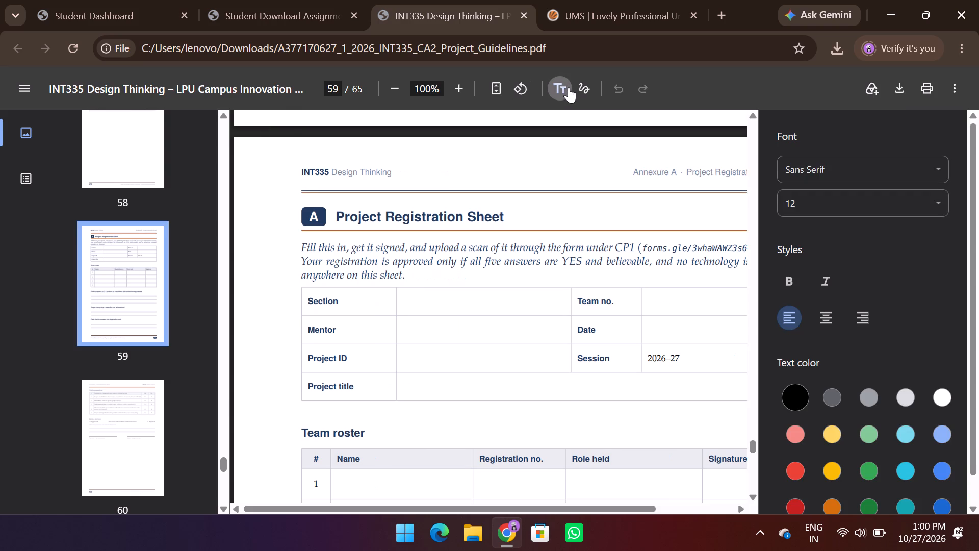
left_click(408, 304)
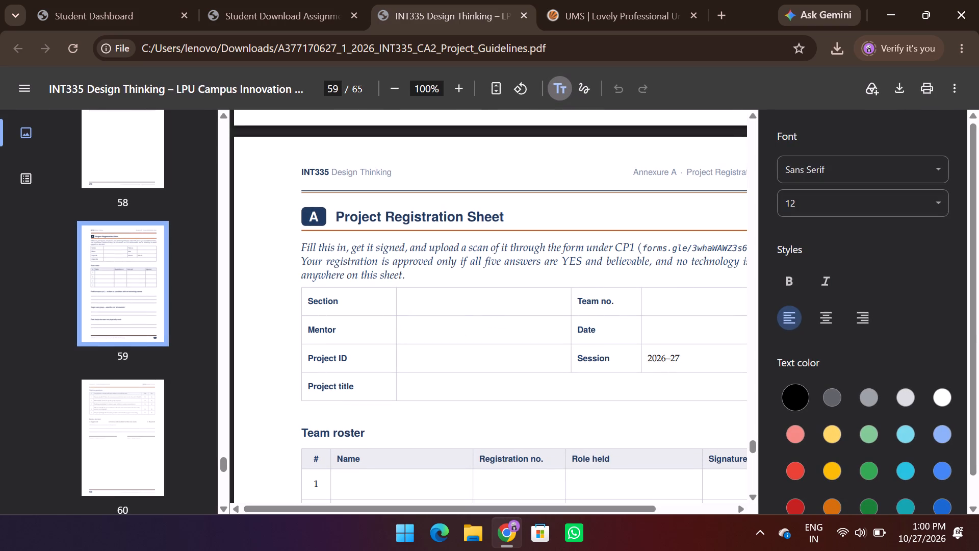
left_click(427, 338)
left_click(408, 304)
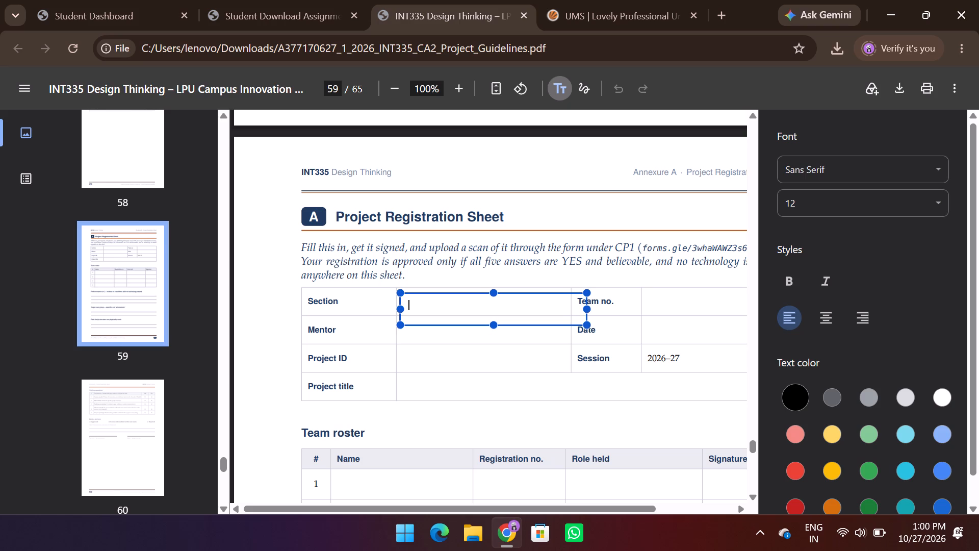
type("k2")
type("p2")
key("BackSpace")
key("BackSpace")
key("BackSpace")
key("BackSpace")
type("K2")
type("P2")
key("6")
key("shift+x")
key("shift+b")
Add a text annotation reading T58 in the Team no. field.
left_click(665, 301)
left_click(665, 301)
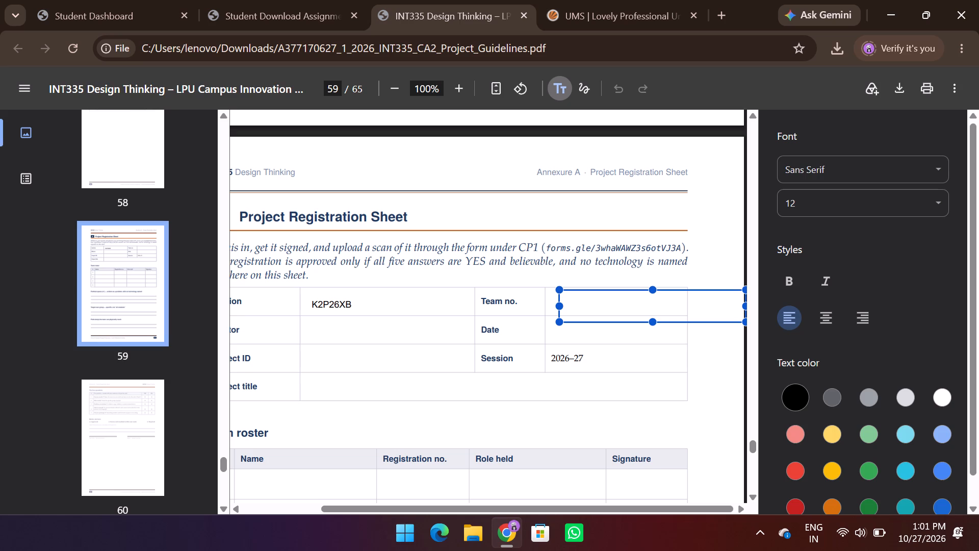
key("t")
type("58")
key("Left")
key("Left")
key("BackSpace")
key("shift+t")
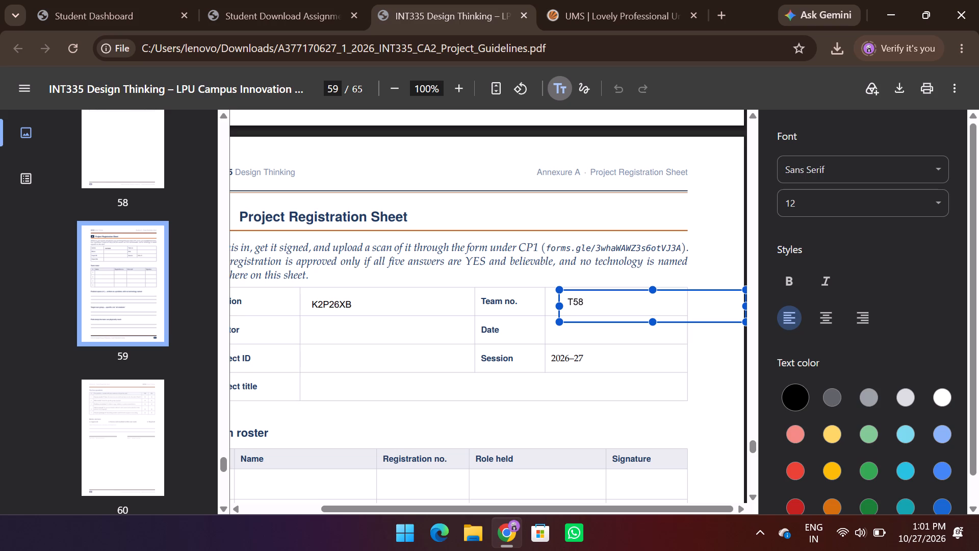
Add a text annotation reading Ruchi at the start of the Mentor field.
left_click(363, 336)
left_click(363, 336)
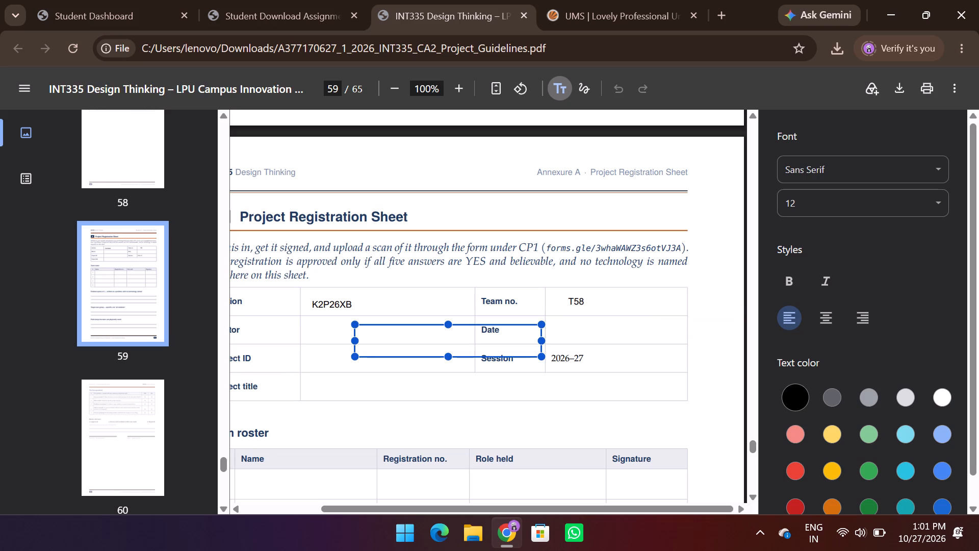
left_click(304, 329)
left_click(304, 329)
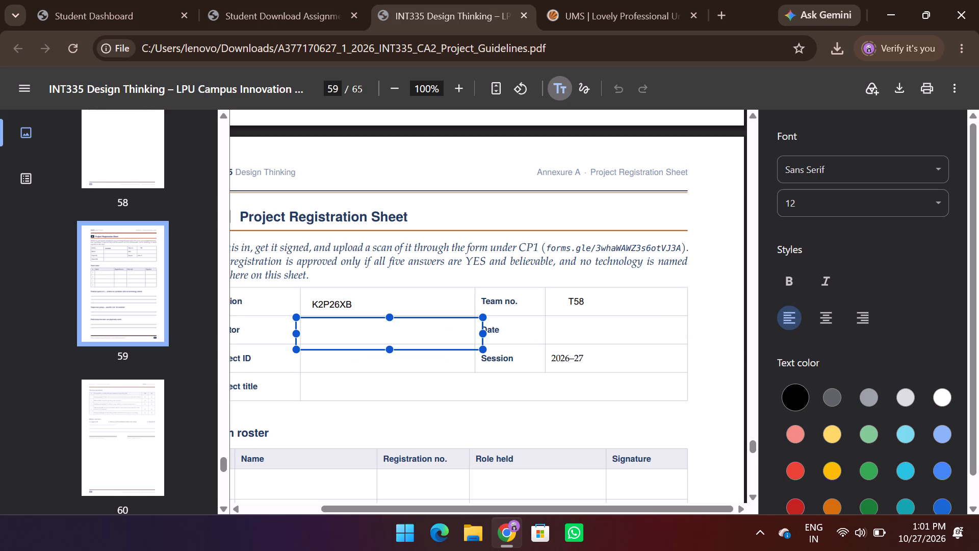
type("ruch")
key("i")
key("Left")
key("Left")
key("Left")
key("Left")
key("backslash")
key("BackSpace")
key("BackSpace")
key("shift+r")
left_click(558, 329)
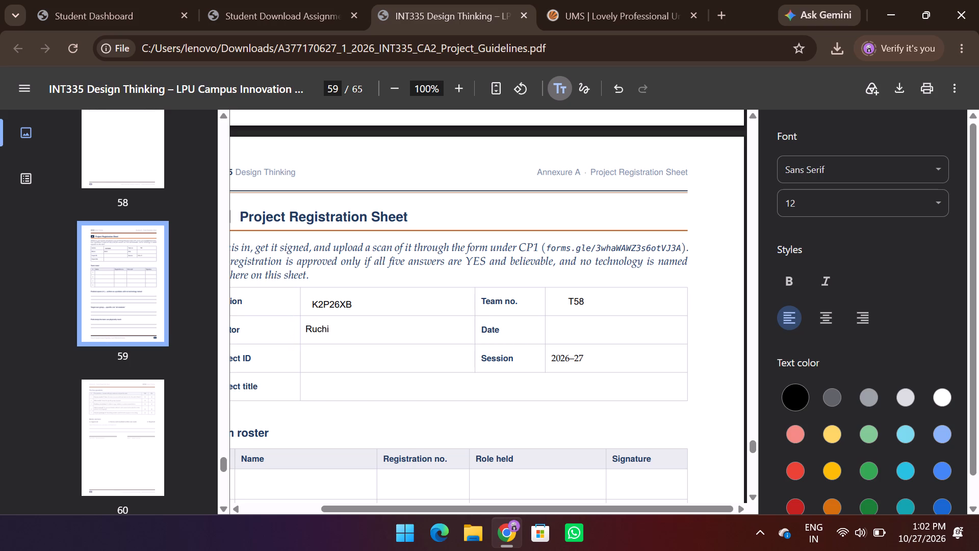
Place an empty text box in the Project ID field of the registration sheet.
scroll(463, 347, "right", 1)
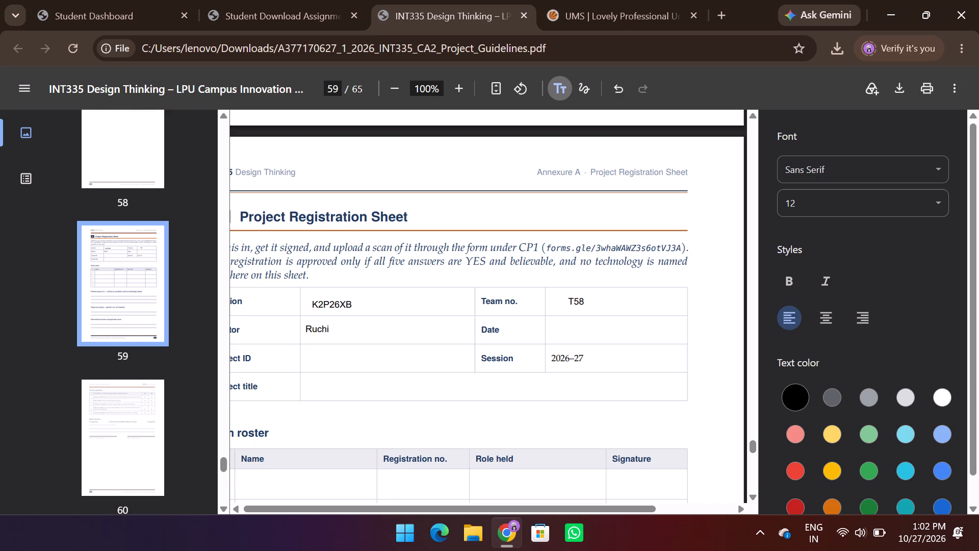
scroll(463, 347, "right", 1)
left_click(417, 360)
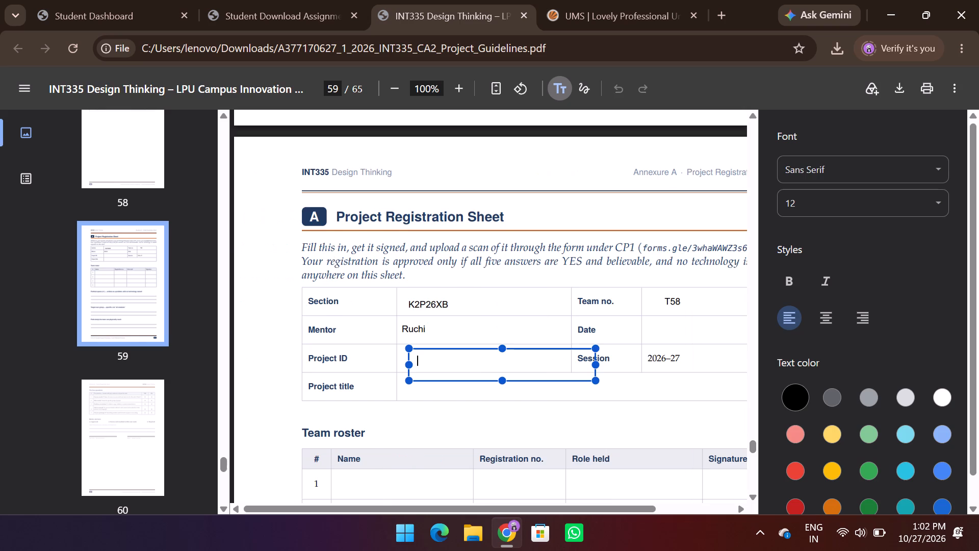
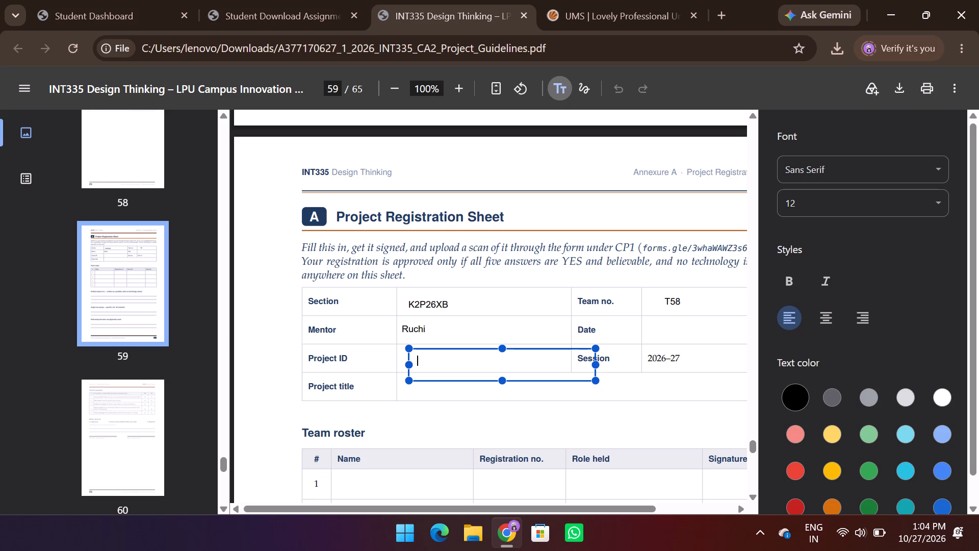
Look back through the page thumbnails of the guidelines PDF, from page 59 towards the earlier pages, for the Project ID details.
scroll(141, 220, "up", 5)
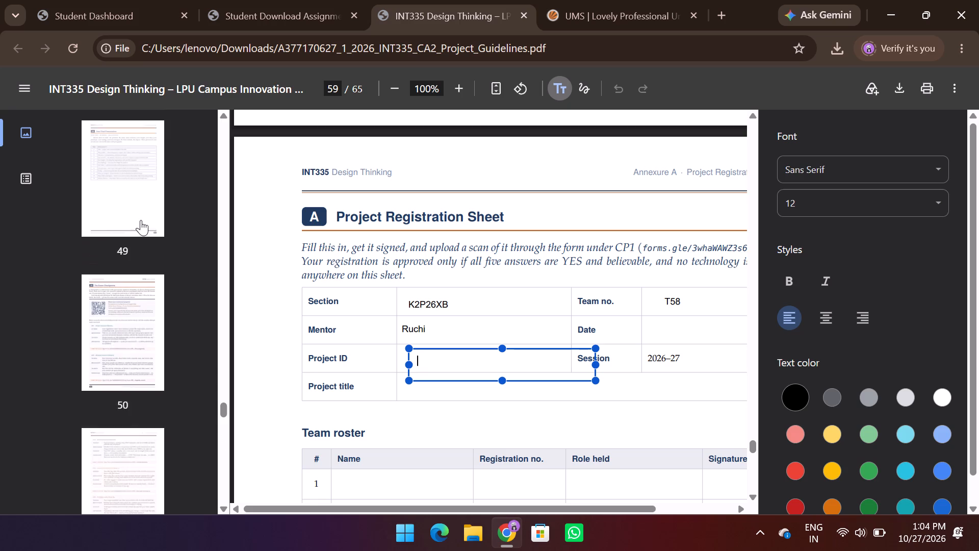
scroll(141, 220, "up", 8)
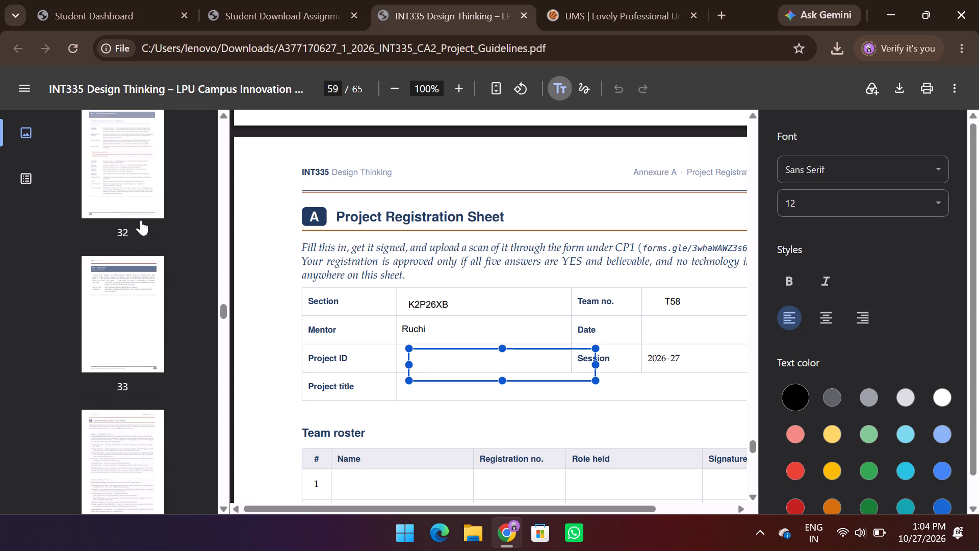
scroll(141, 220, "up", 4)
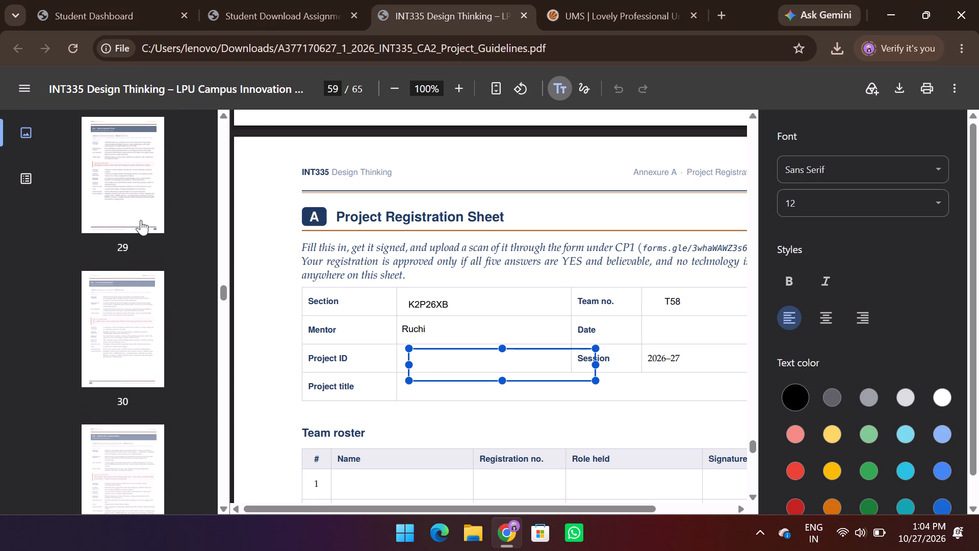
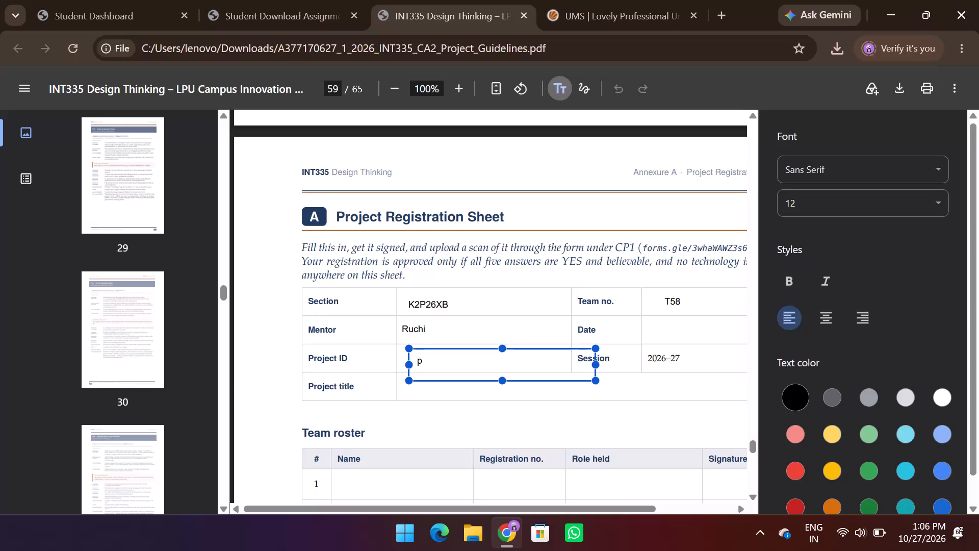
Enter P23 as the Project ID in the Project Registration Sheet, replacing the lowercase letter in its text annotation.
key("BackSpace")
key("shift+p")
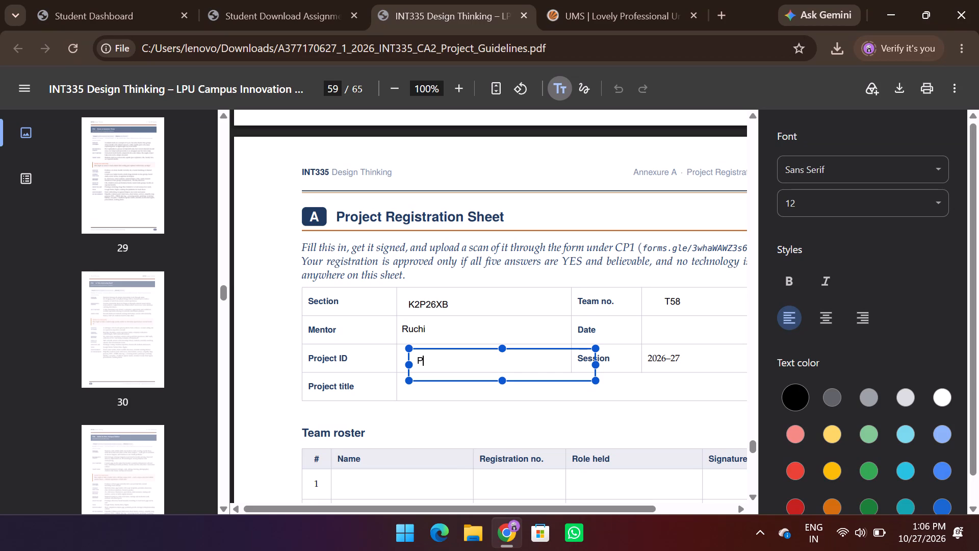
type("23")
left_click(415, 399)
Place a new text annotation in the Project title row of the Project Registration Sheet.
left_click(413, 394)
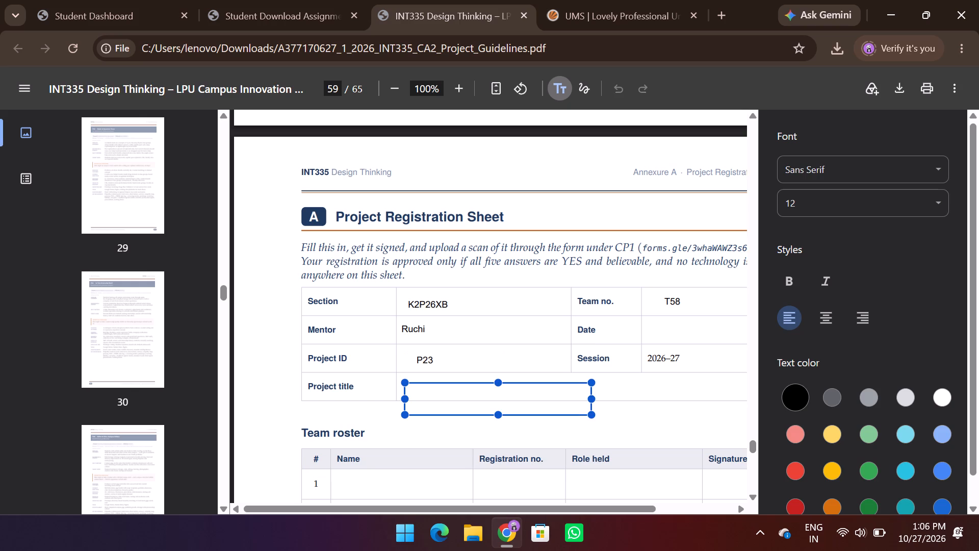
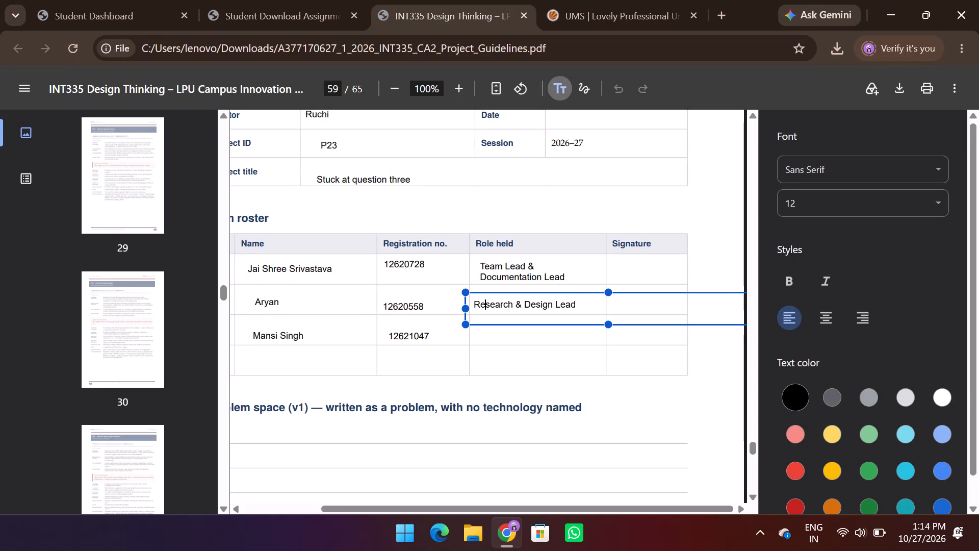
Add a text annotation reading Prototype Lead in the Role held cell of the third member in the team roster.
left_click(491, 337)
left_click(491, 337)
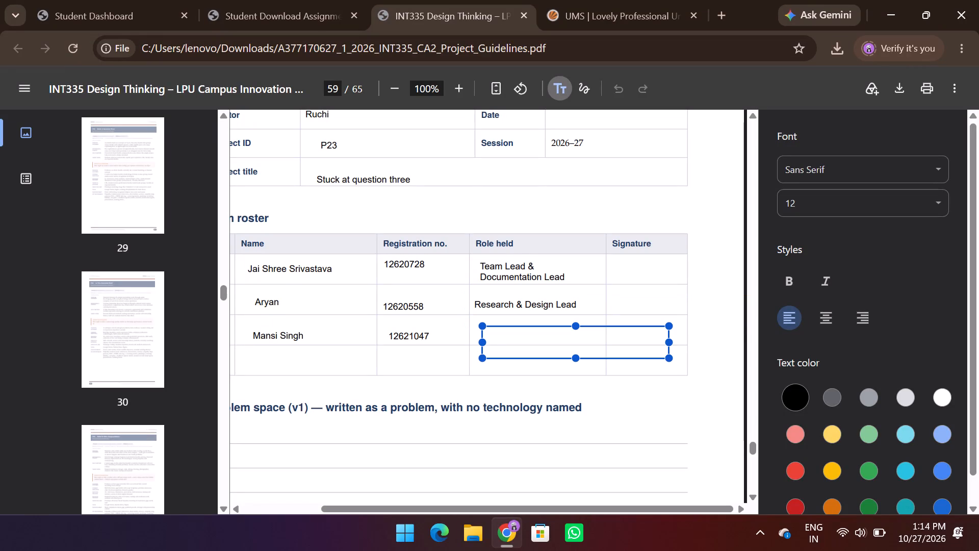
type("Pro")
type("totypr")
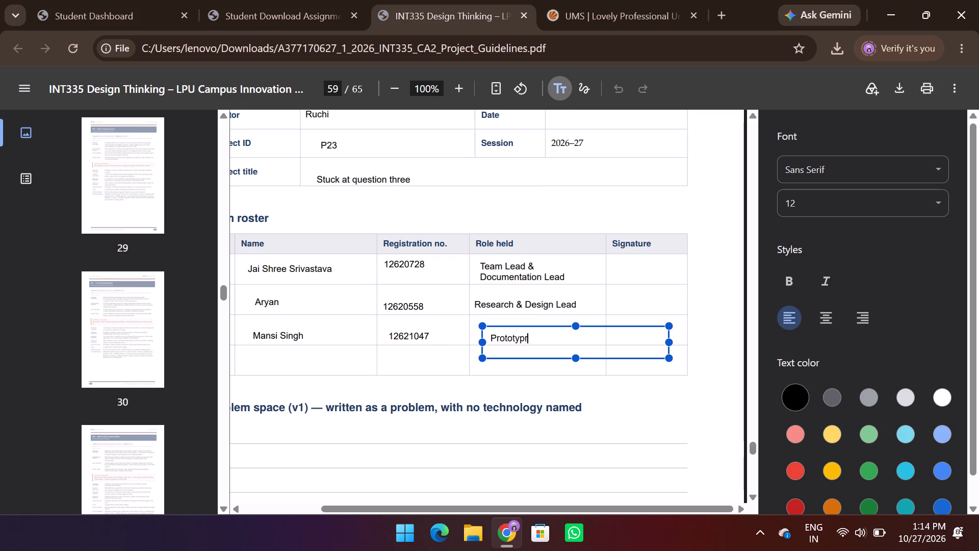
key("BackSpace")
type("e")
key("space")
type("Lead")
left_click(612, 270)
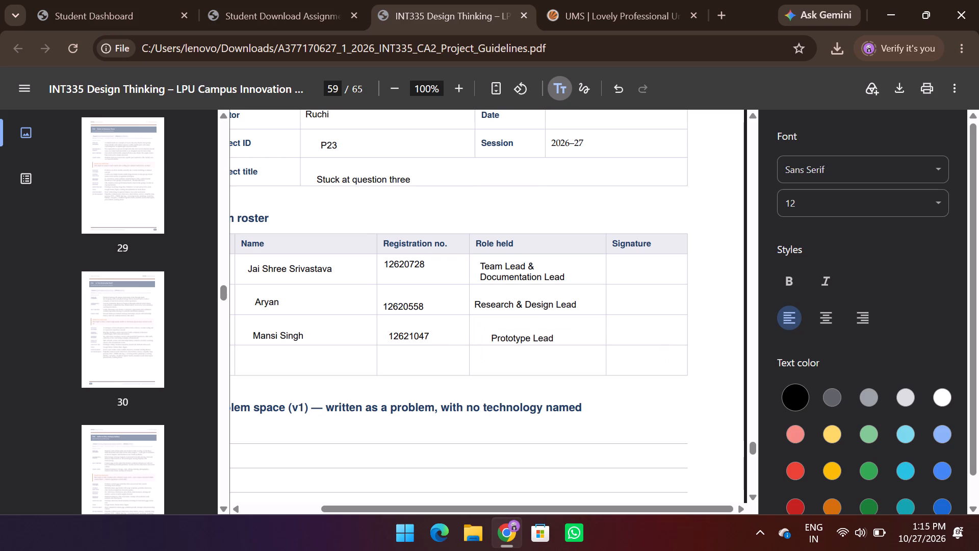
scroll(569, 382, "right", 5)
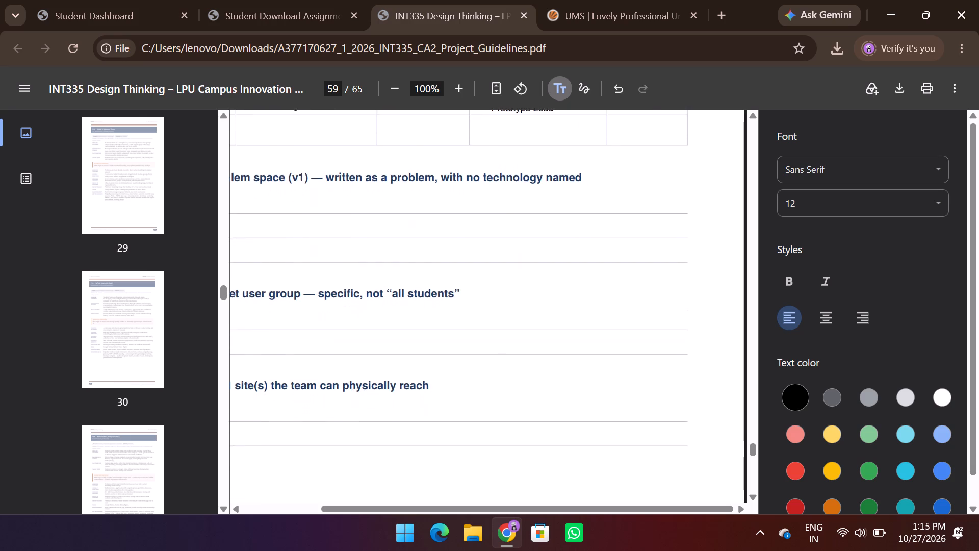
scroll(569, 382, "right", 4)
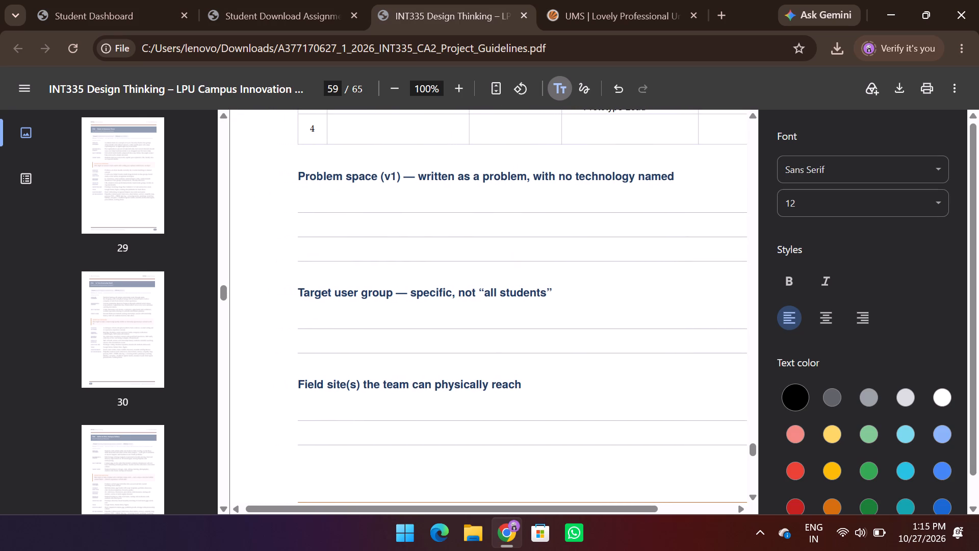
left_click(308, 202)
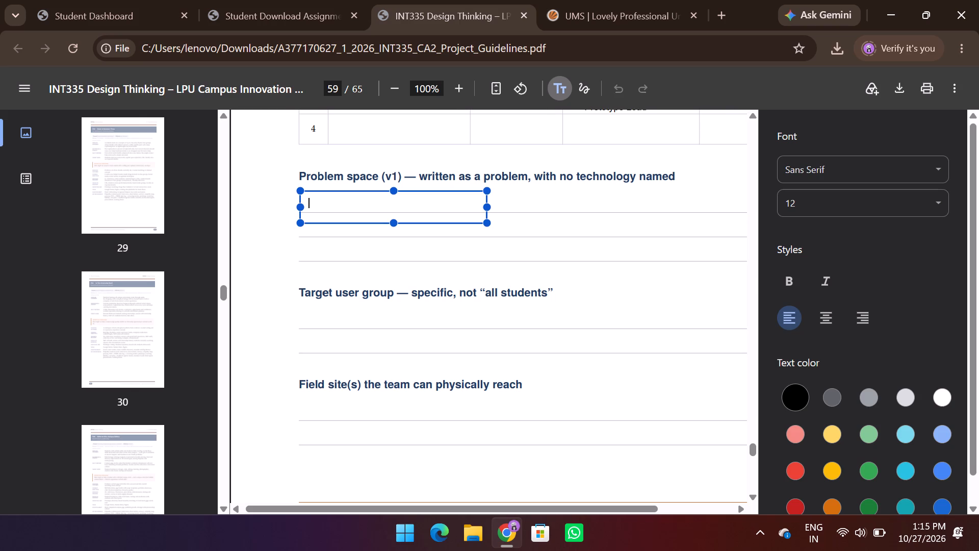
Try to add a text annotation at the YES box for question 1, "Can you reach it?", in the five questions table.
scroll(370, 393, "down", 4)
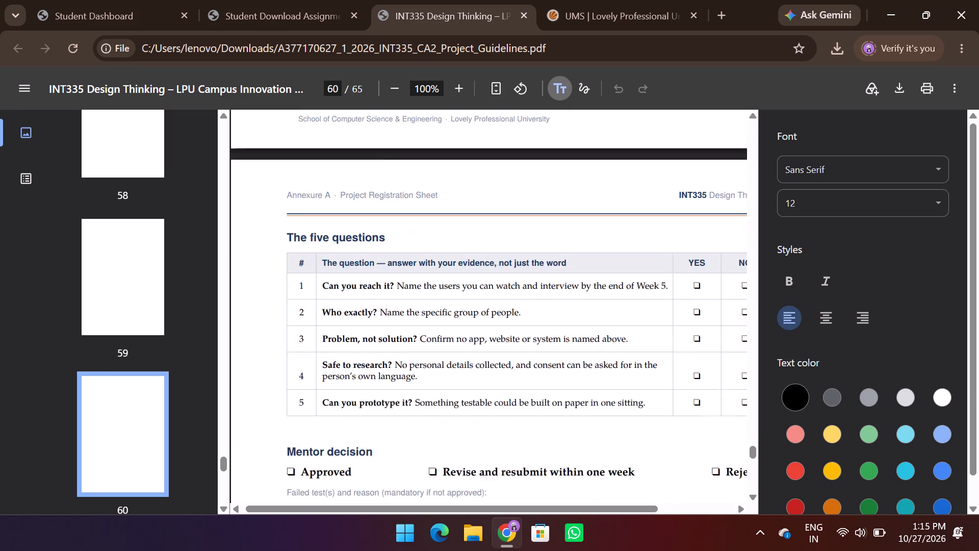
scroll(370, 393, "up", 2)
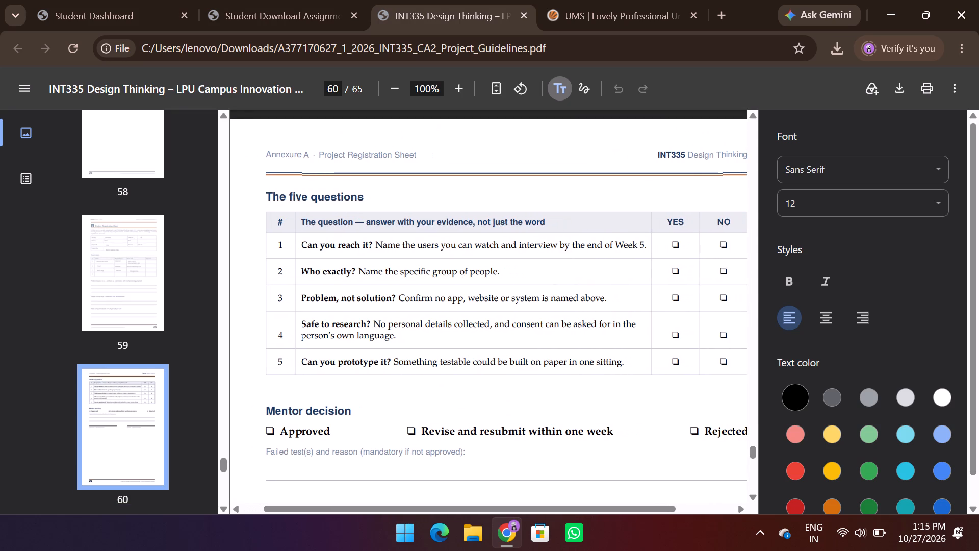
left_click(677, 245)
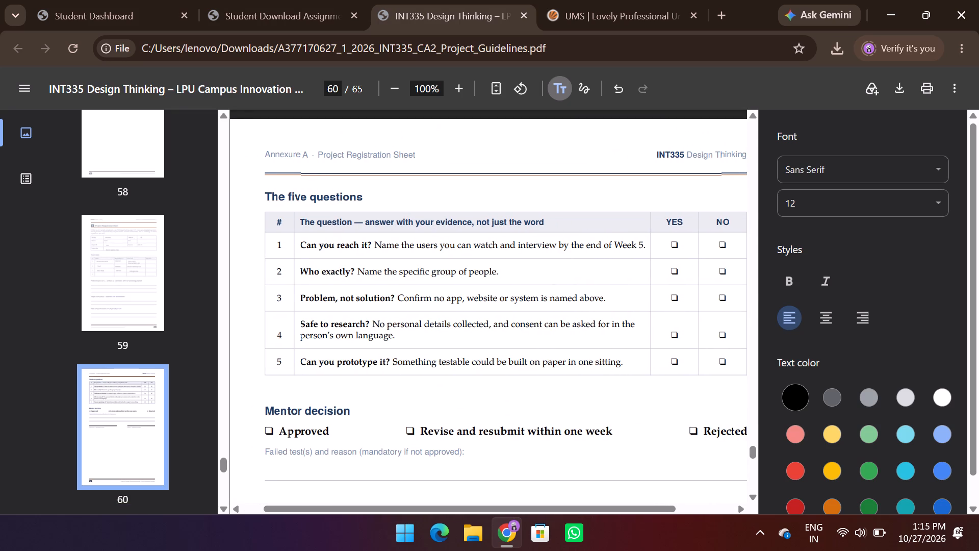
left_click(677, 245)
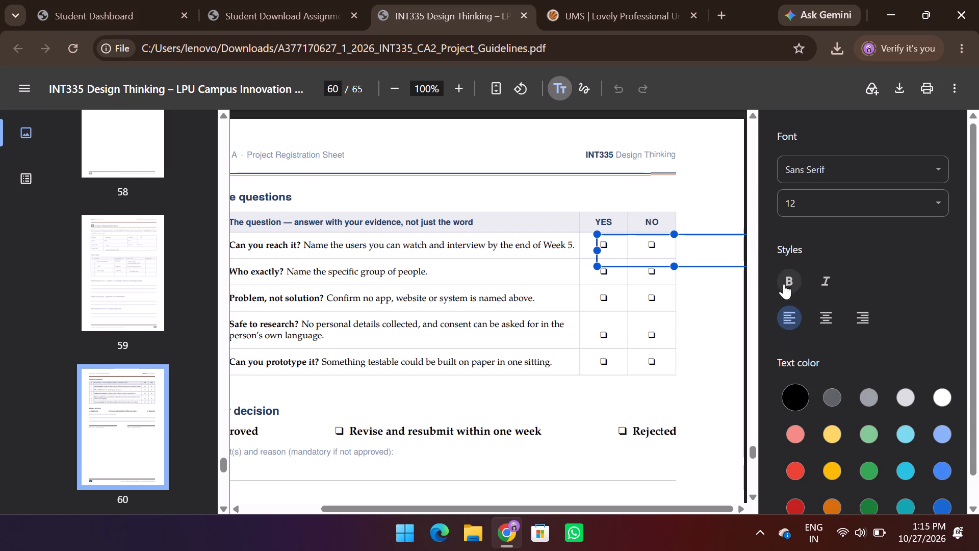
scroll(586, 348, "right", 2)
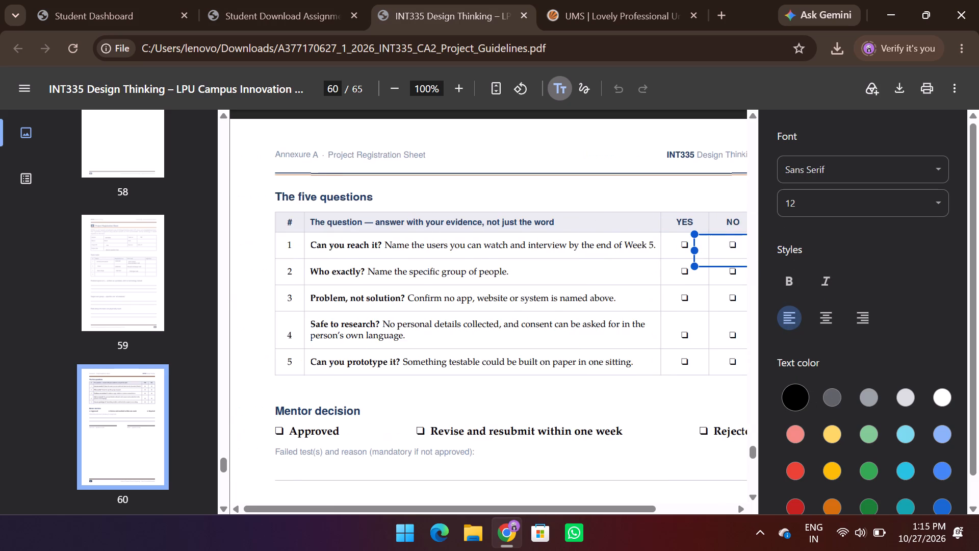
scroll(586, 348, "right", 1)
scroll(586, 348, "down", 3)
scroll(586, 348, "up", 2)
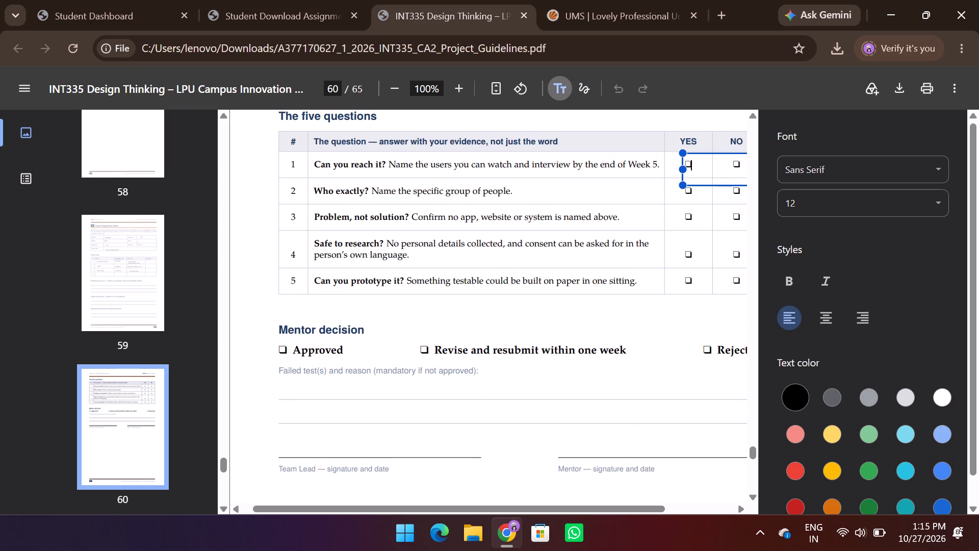
Place a new text annotation on the first line of the Problem space (v1) section of the Project Registration Sheet.
scroll(456, 370, "up", 3)
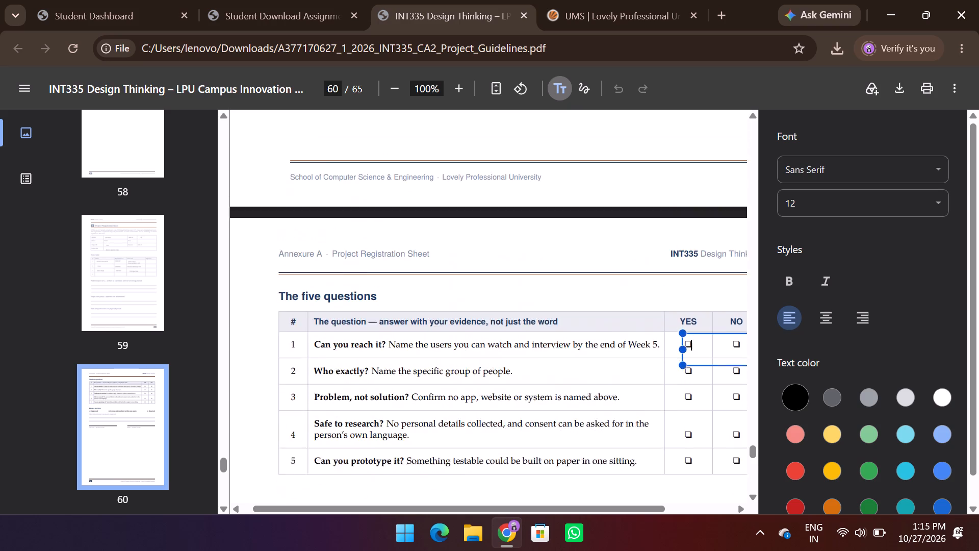
scroll(456, 370, "up", 5)
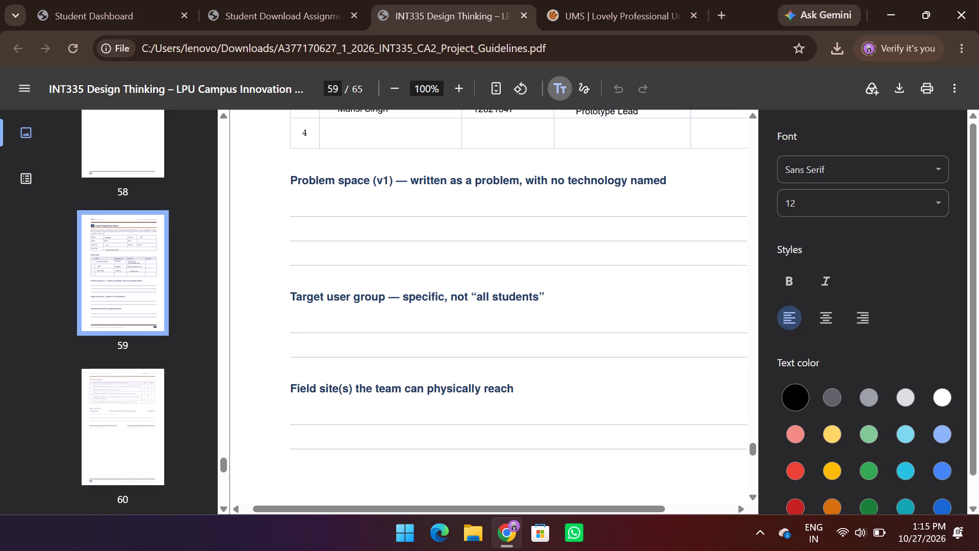
left_click(291, 201)
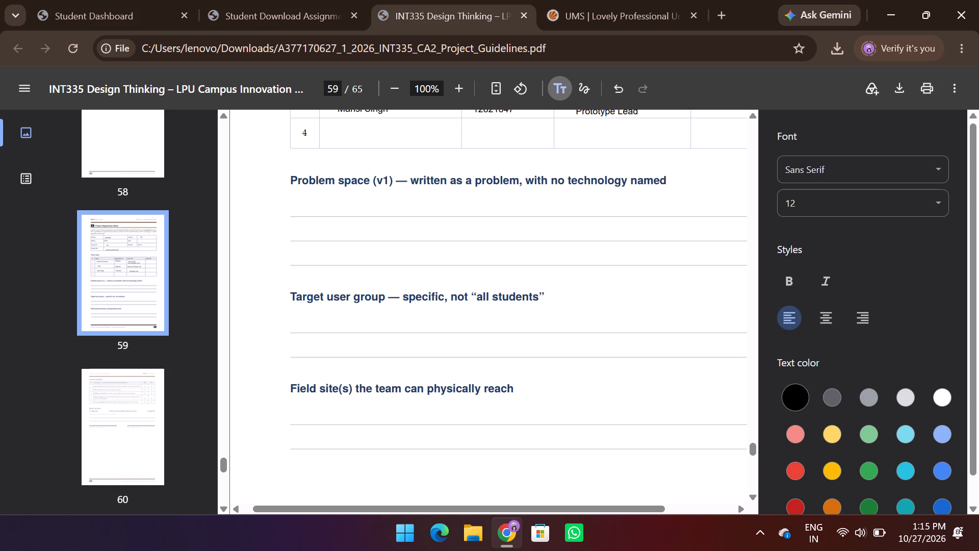
left_click(294, 209)
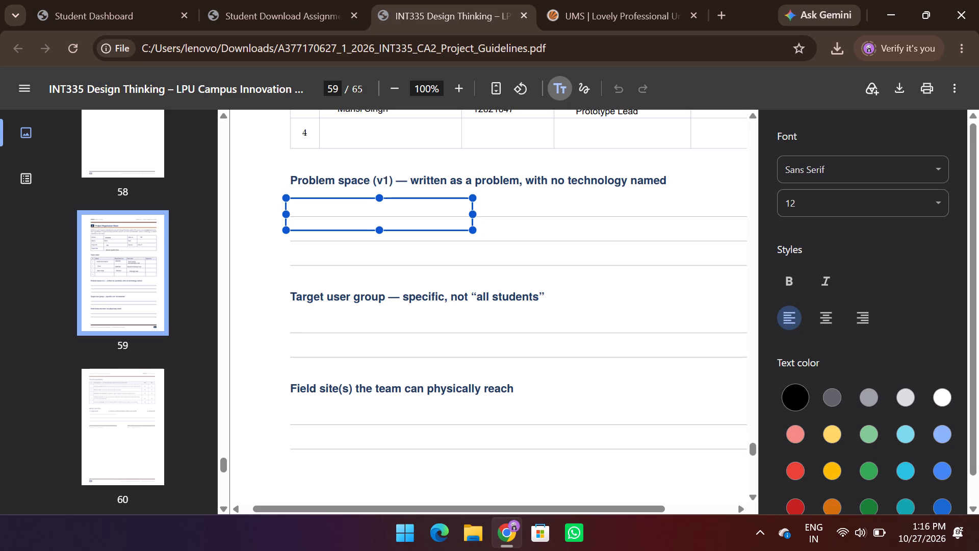
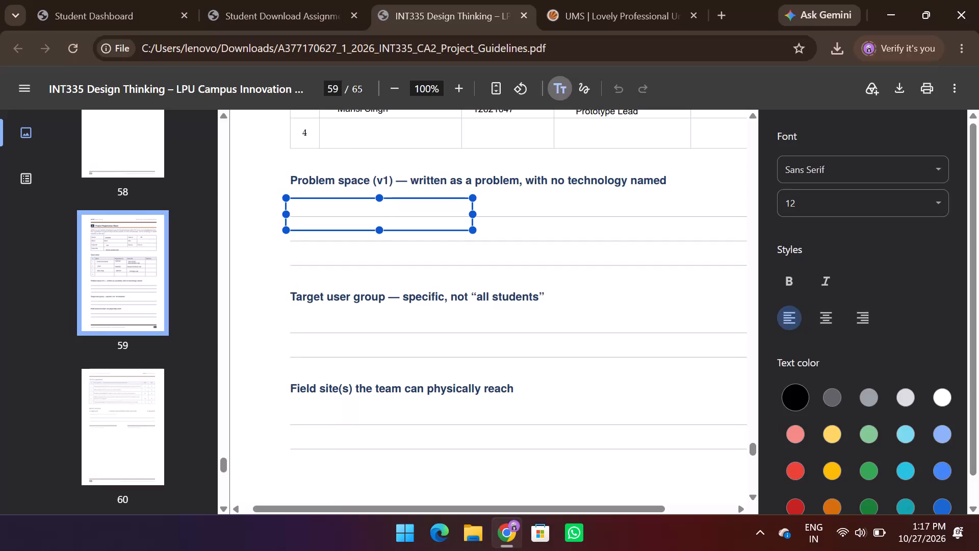
Add a text annotation on the first Target user group line reading "btech students (mainly first and second year".
left_click(299, 317)
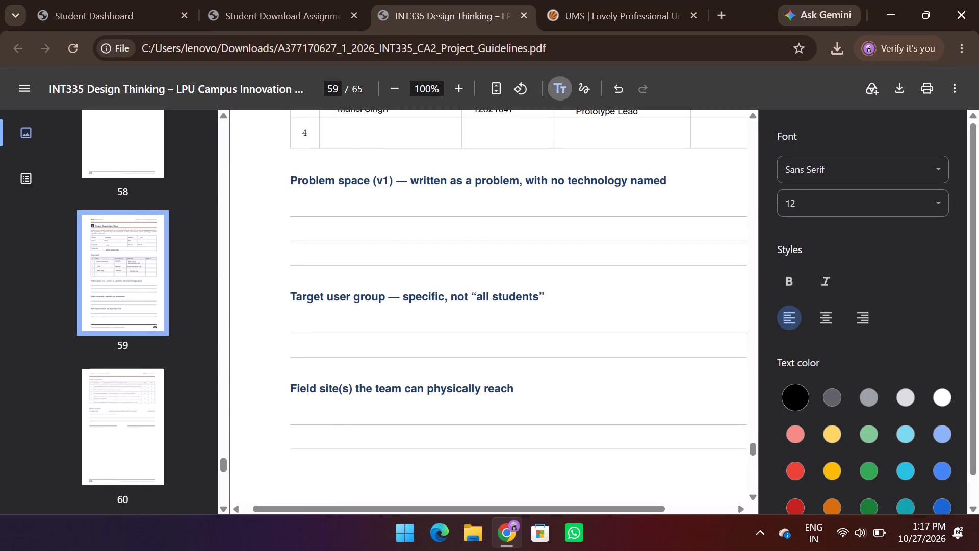
left_click(301, 324)
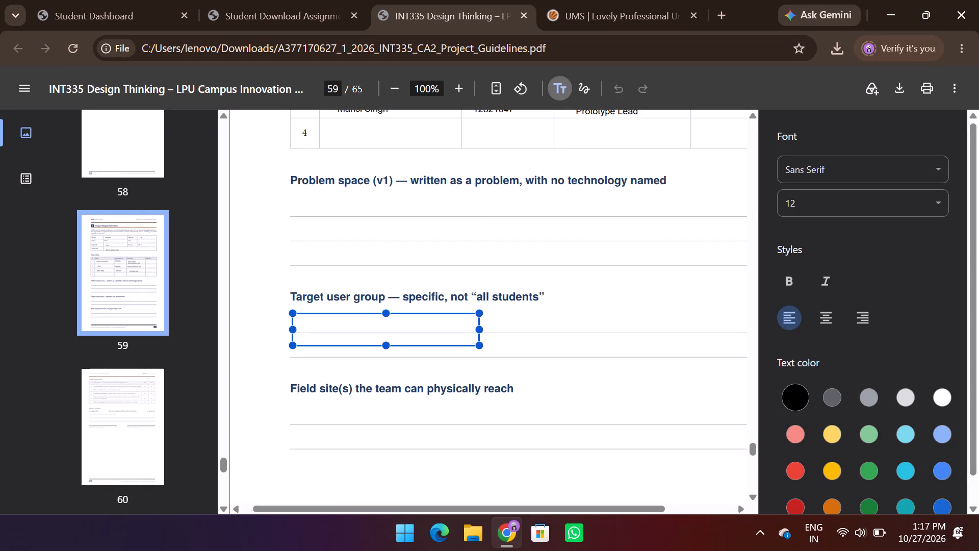
key("a")
key("BackSpace")
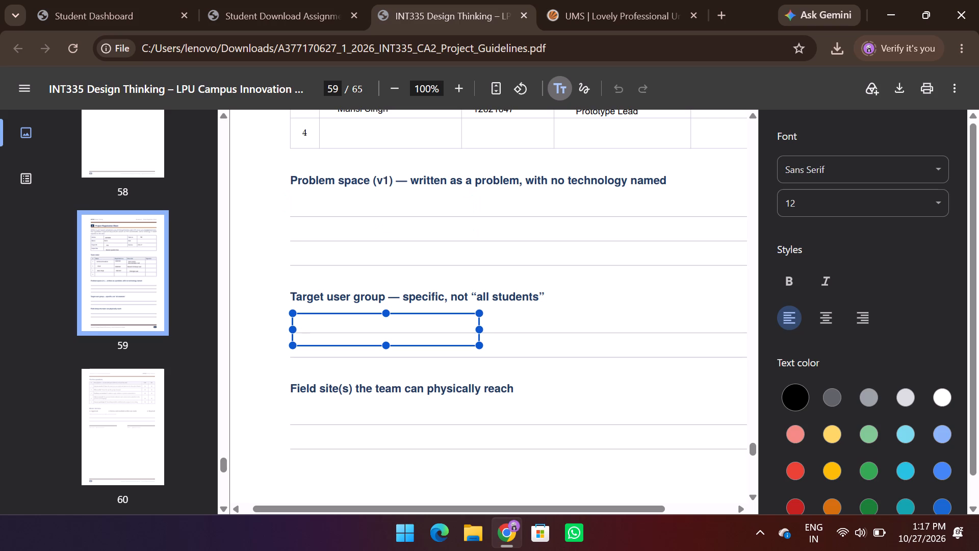
type("btech")
key("space")
type("students")
key("space")
type("of")
key("BackSpace")
key("BackSpace")
type("(mainly")
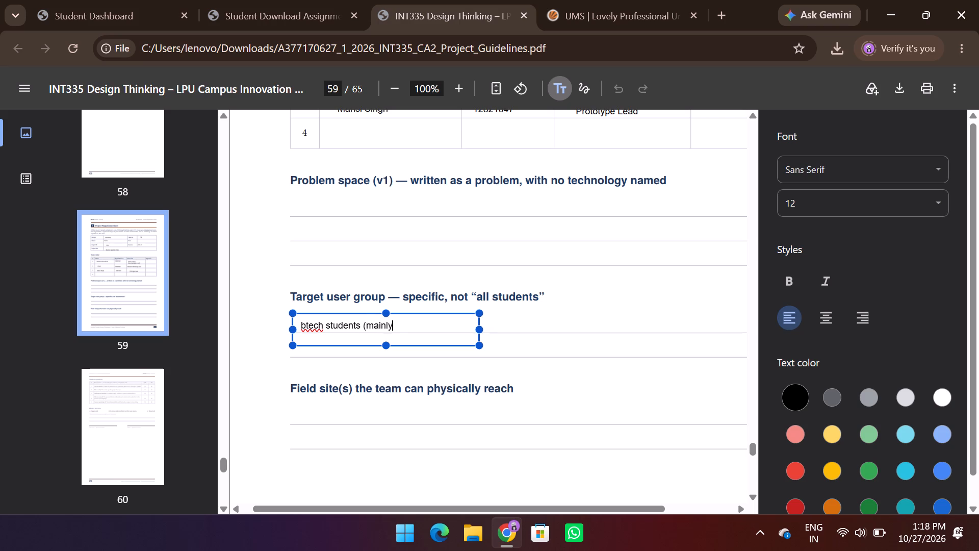
key("space")
key("1")
key("BackSpace")
type("first and second year")
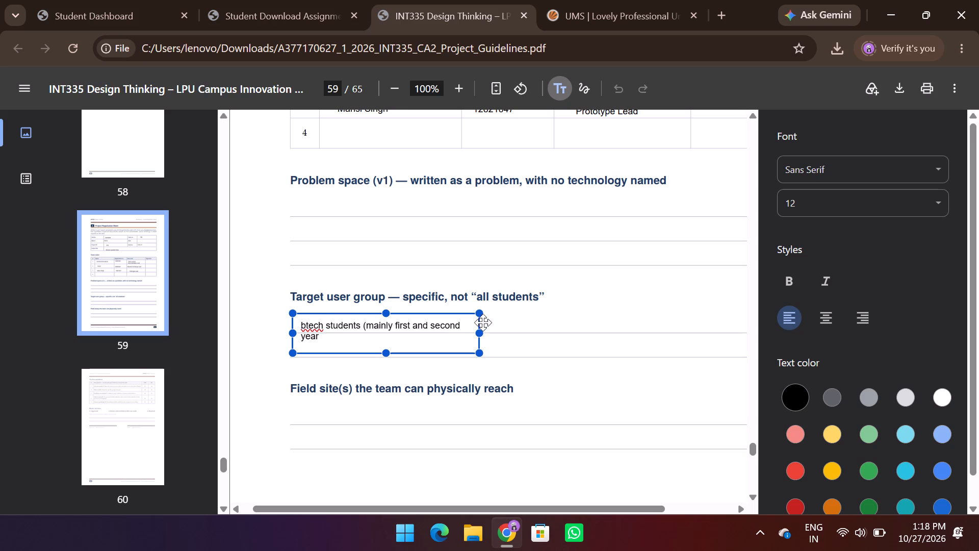
Widen the Target user group annotation to nearly the full visible line and finish its text with a closing parenthesis.
left_click_drag(480, 332, 610, 304)
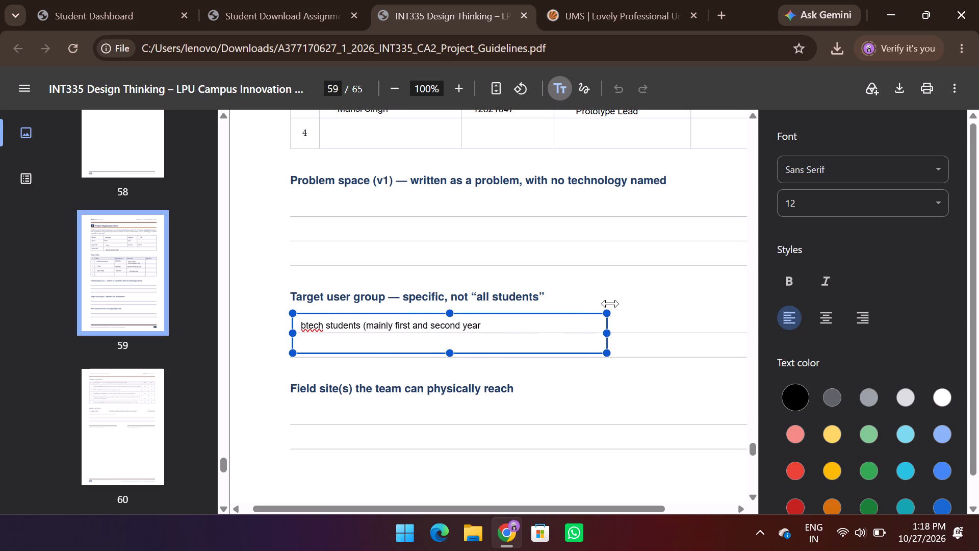
left_click_drag(610, 304, 771, 309)
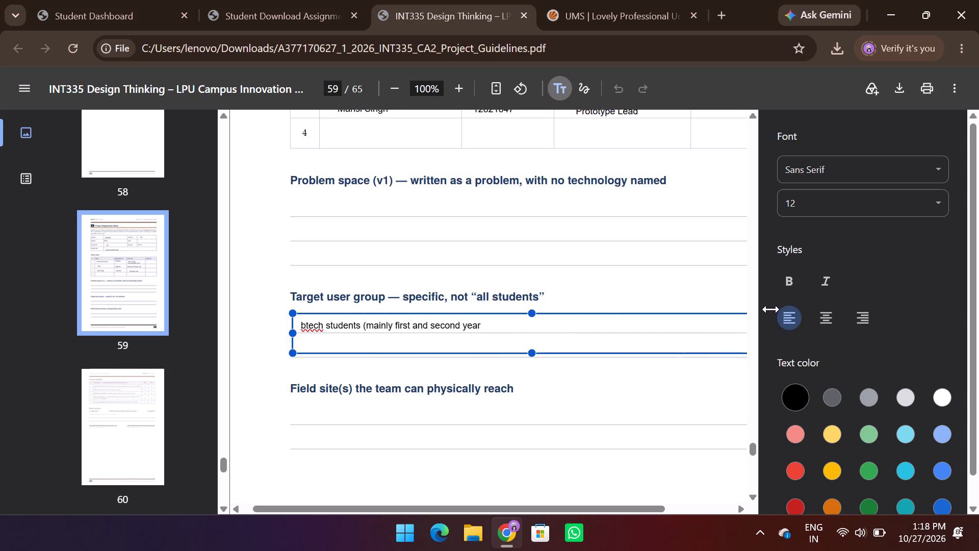
left_click_drag(771, 309, 733, 318)
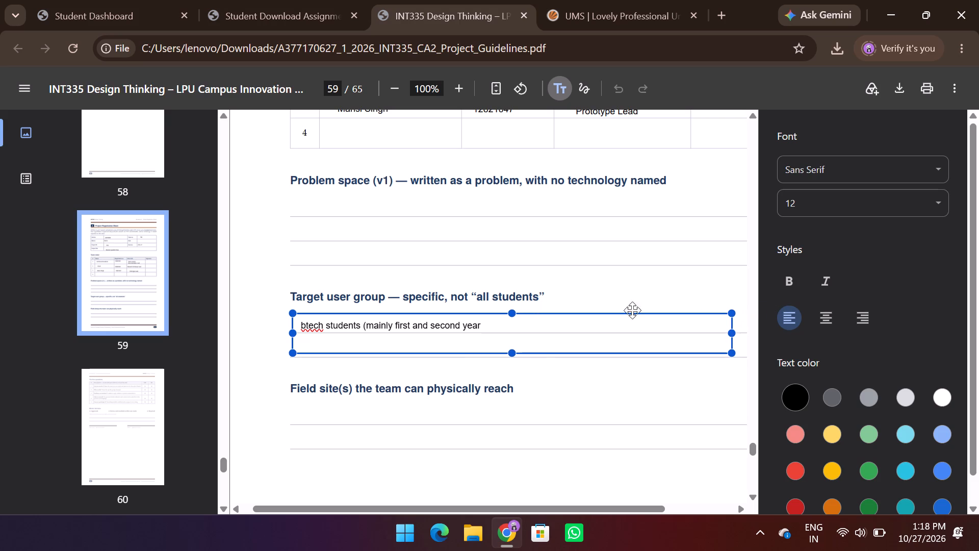
left_click(505, 334)
key("shift+parenright")
left_click(327, 210)
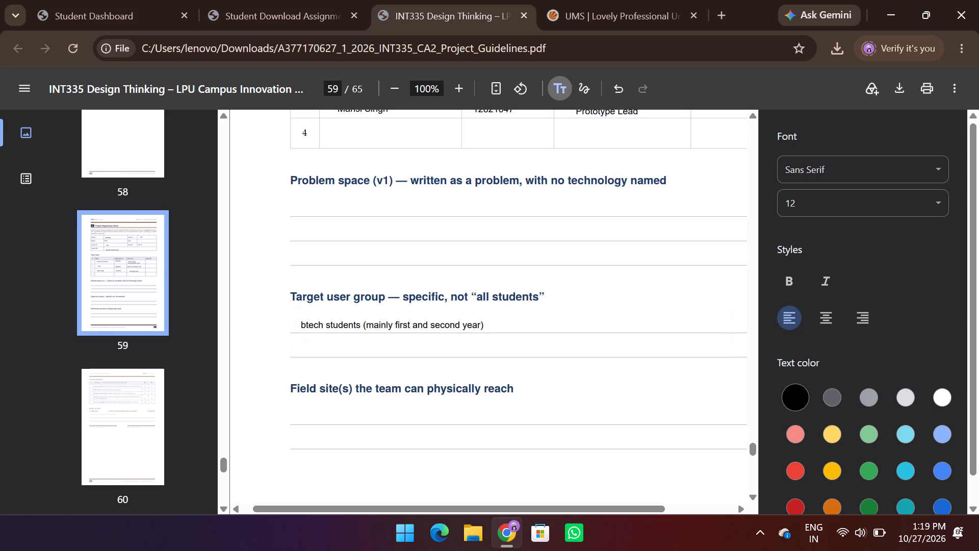
Place a text annotation on the first Problem space (v1) line and widen it across most of the line.
left_click(307, 210)
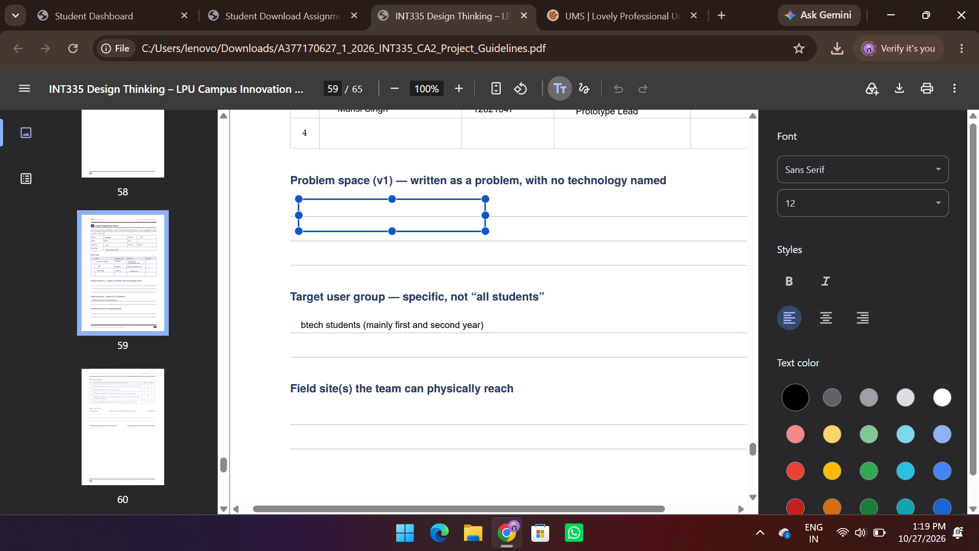
left_click_drag(483, 217, 692, 183)
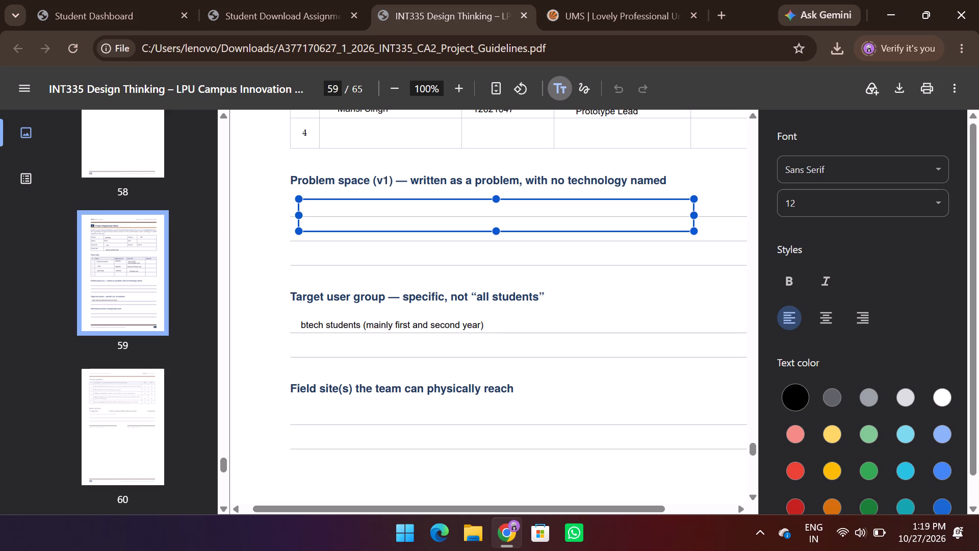
left_click(306, 208)
Start the problem statement in the Problem space annotation with "B.tech students face difficulties in".
key("shift+b")
type(".tech")
key("space")
type("students face diffu")
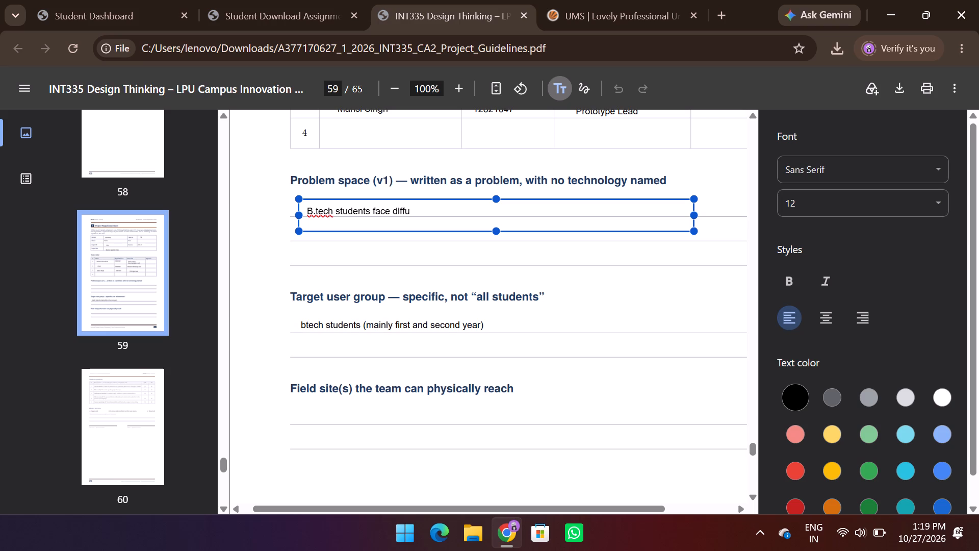
key("l")
key("BackSpace")
key("BackSpace")
type("icul")
type("ties")
key("space")
type("in")
key("space")
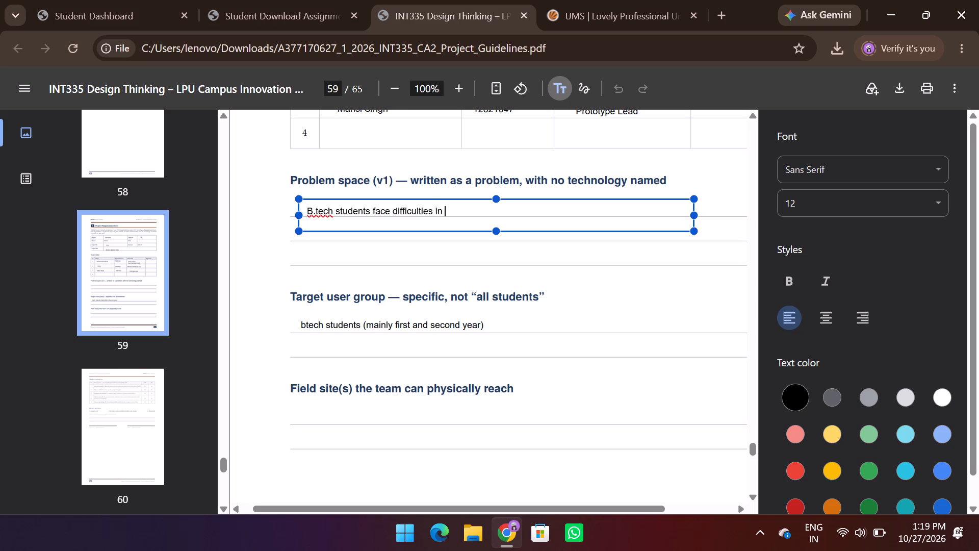
Continue the problem statement with "manging there daily academic task and balancing there assingments".
type("manging there")
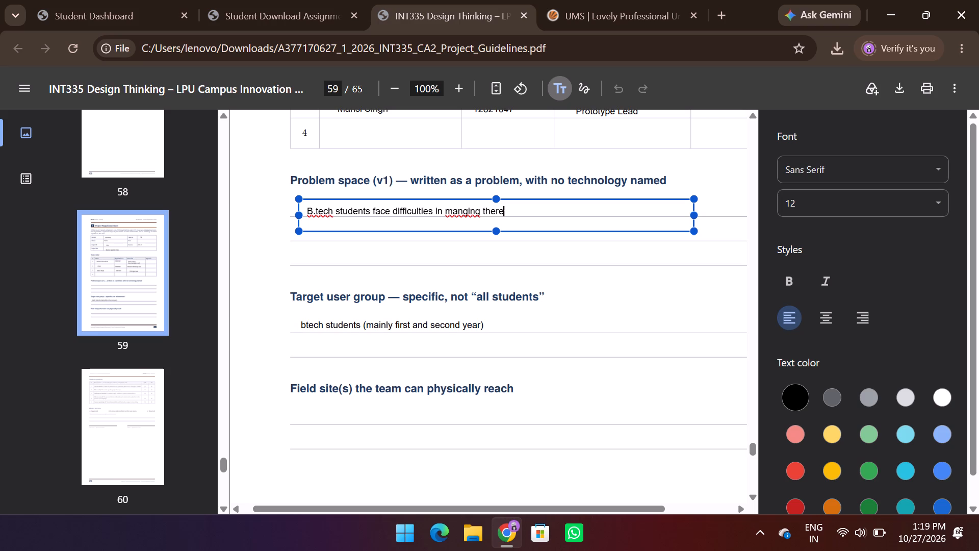
key("space")
type("daily academic ts")
key("BackSpace")
type("ask")
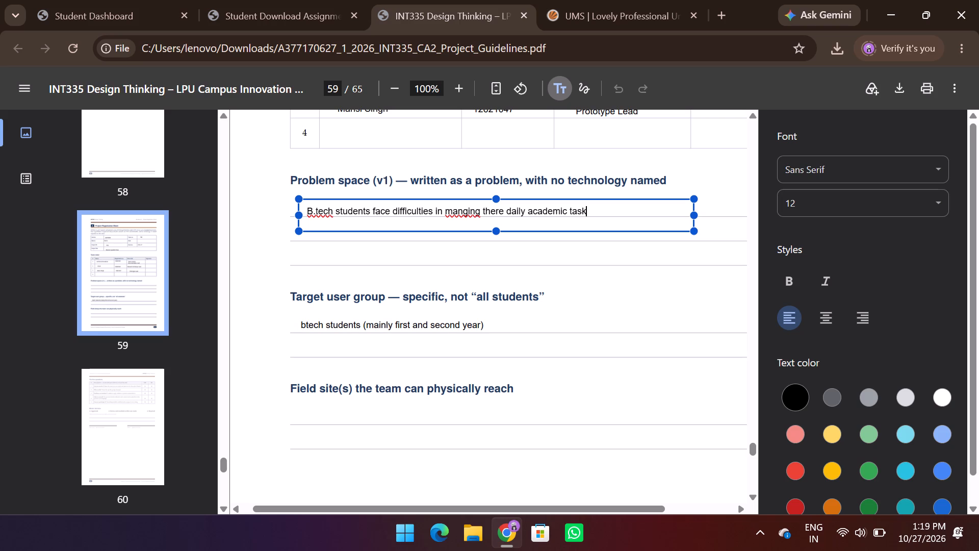
key("space")
type("and balancing there assi")
type("ngments")
key("comma")
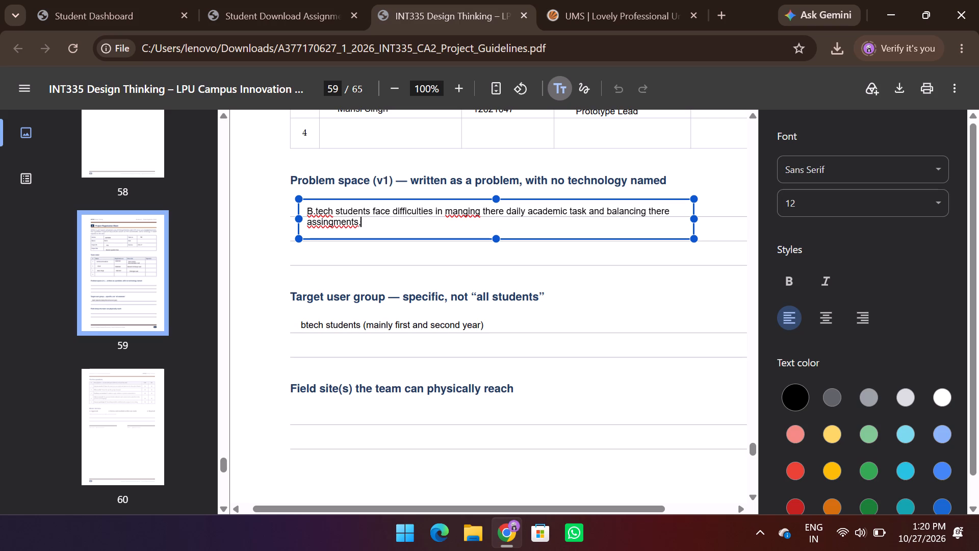
key("BackSpace")
key("space")
Correct the two misspelled words in the problem statement to "managing" and "assignments".
left_click(465, 211)
key("a")
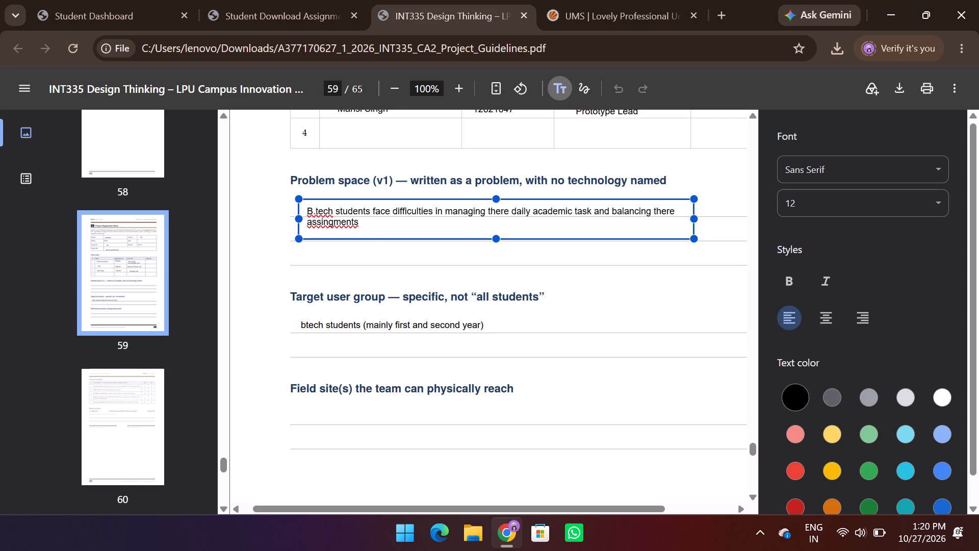
left_click(340, 224)
key("Left")
key("BackSpace")
key("BackSpace")
type("gn")
Continue the problem statement after "assignments" with ", deadlines, and other college responsbilities efficiently".
left_click(370, 224)
type(",")
key("space")
type("deadlines,")
key("space")
type("and other college")
key("space")
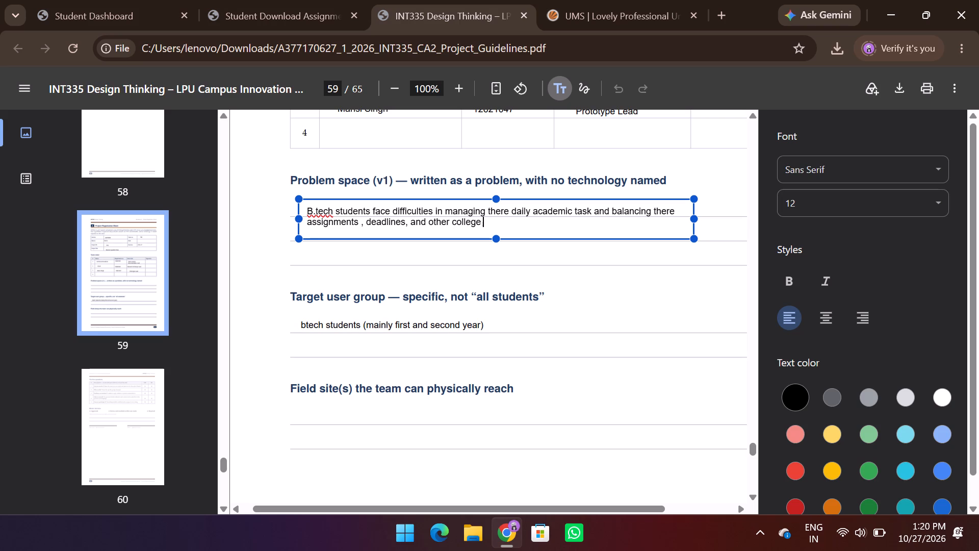
type("respon")
type("sbilities")
key("space")
type("effi")
type("cientlu")
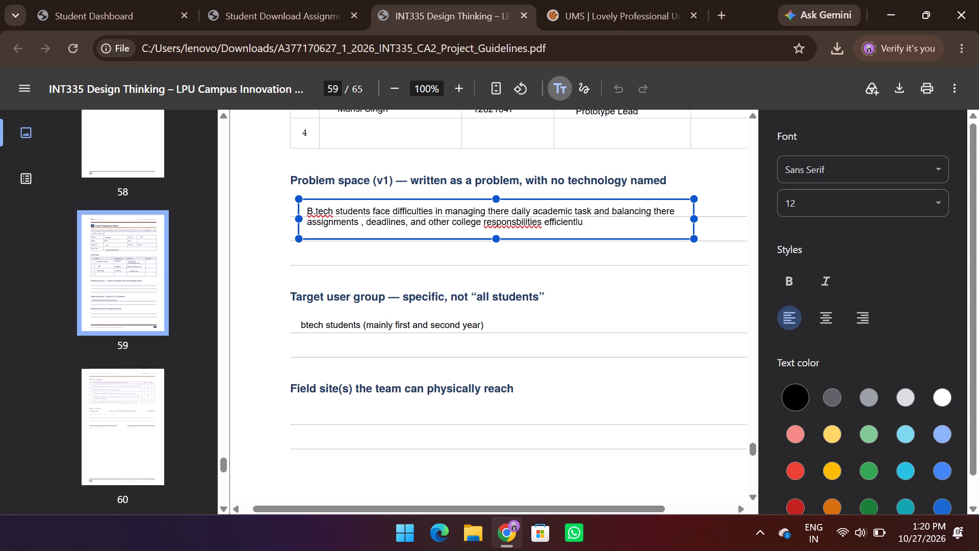
key("BackSpace")
key("y")
Correct the misspelled word in the problem statement to "responsibilities".
left_click(540, 226)
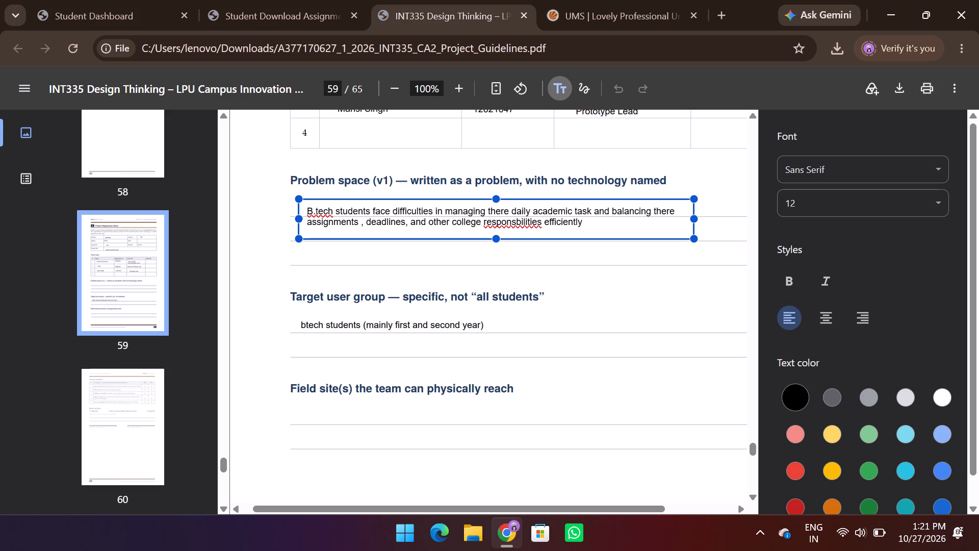
left_click(516, 224)
key("i")
Place a text annotation on the first line under Field site(s) the team can physically reach and widen it across most of the line.
scroll(417, 438, "down", 1)
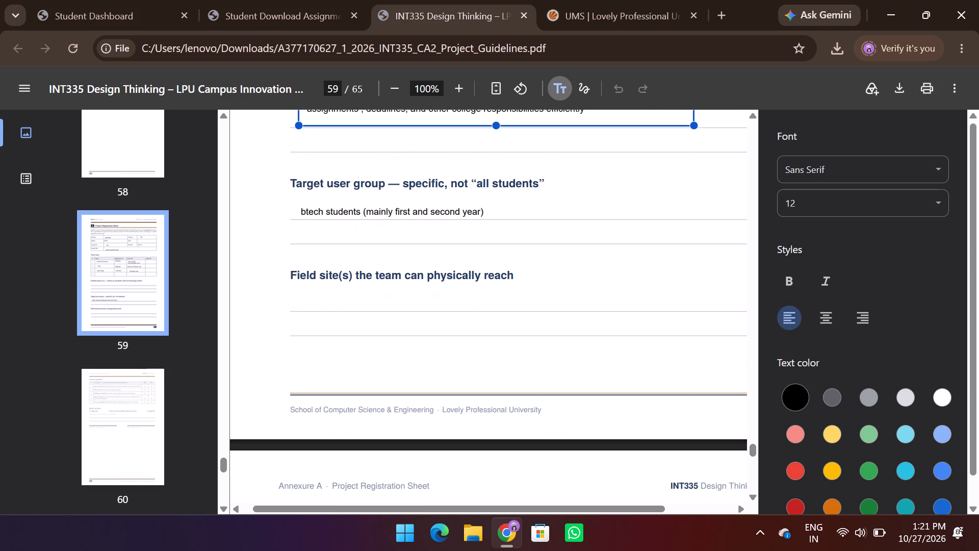
left_click(314, 297)
left_click(312, 304)
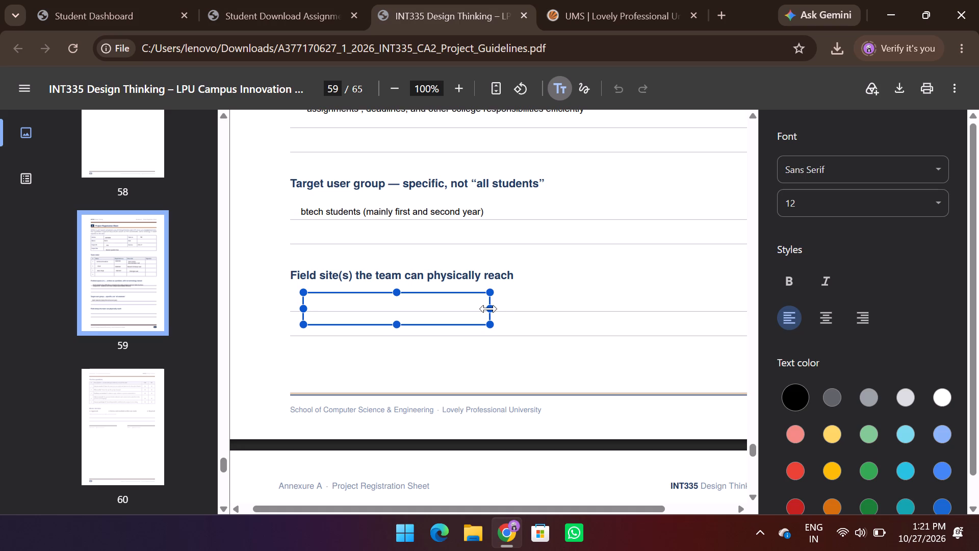
left_click_drag(488, 309, 731, 294)
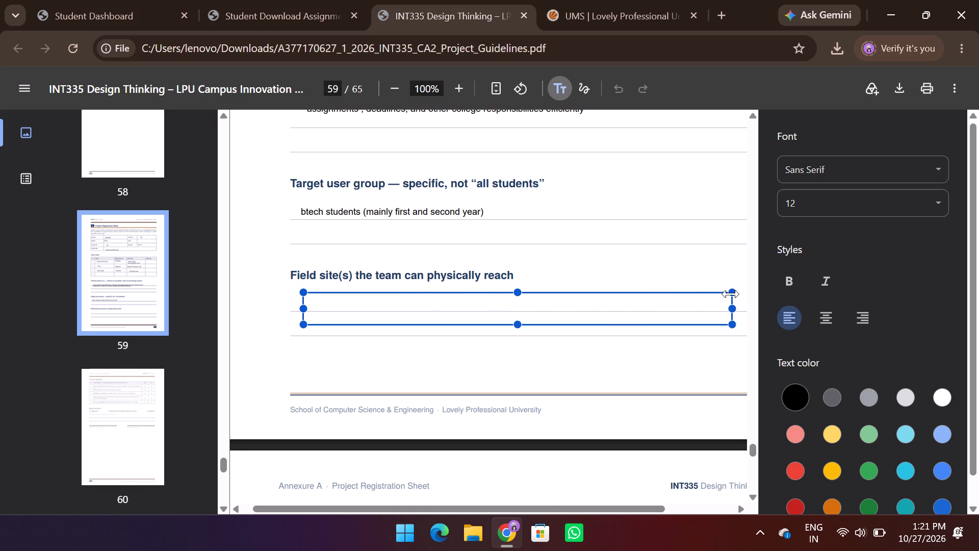
left_click_drag(731, 294, 731, 294)
Start the text in the Field site(s) annotation with "Classrooms, hostel areas,".
left_click(321, 306)
type("Classrom")
key("BackSpace")
key("o")
type("ms,")
key("space")
type("hostel areas,")
key("space")
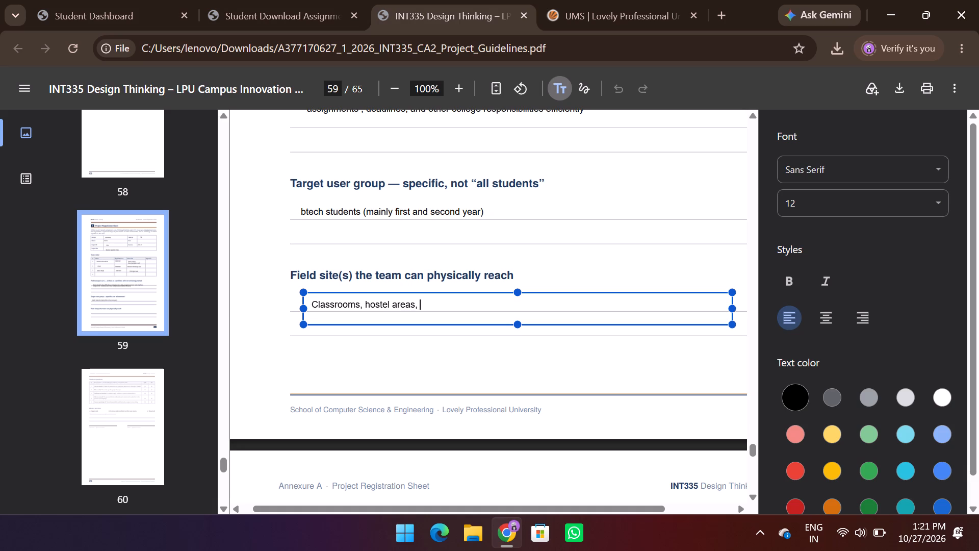
Complete the Field site(s) text with "parks, and common student spaces".
type("and")
key("space")
key("BackSpace")
key("BackSpace")
key("BackSpace")
key("BackSpace")
type("parks,")
key("space")
type("and common studem")
key("BackSpace")
type("nt spaces")
Check the mentor decision page after the registration sheet and open the print preview of the guidelines PDF.
scroll(321, 306, "down", 5)
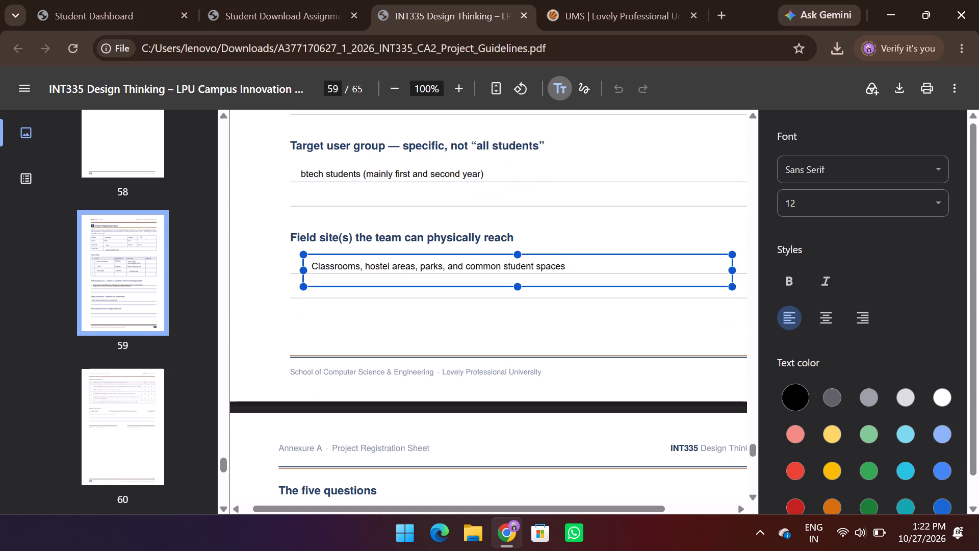
scroll(262, 431, "down", 5)
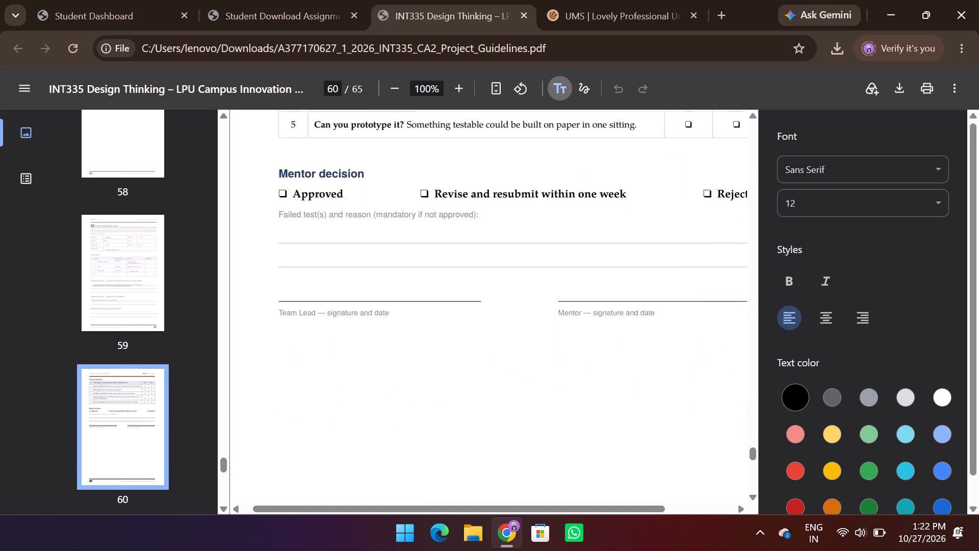
scroll(262, 431, "up", 1)
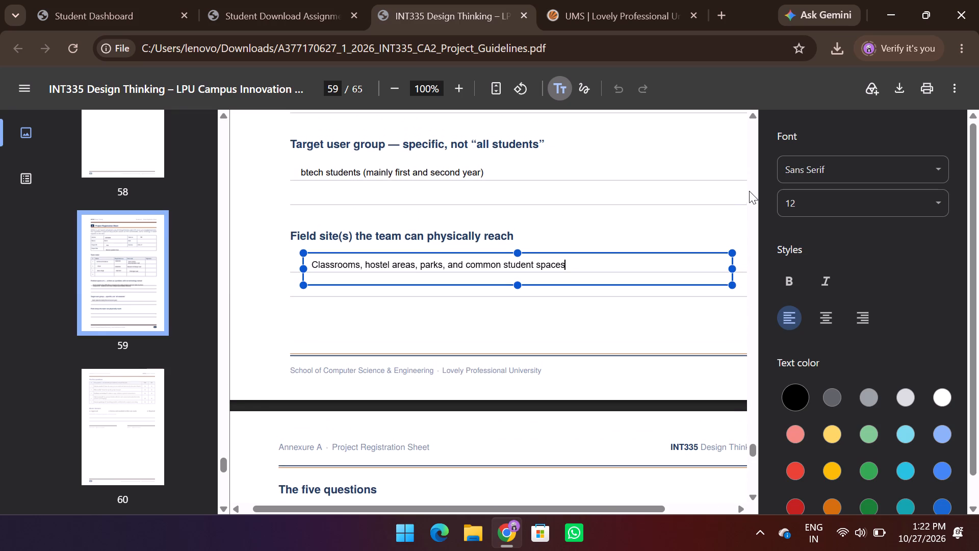
left_click(928, 86)
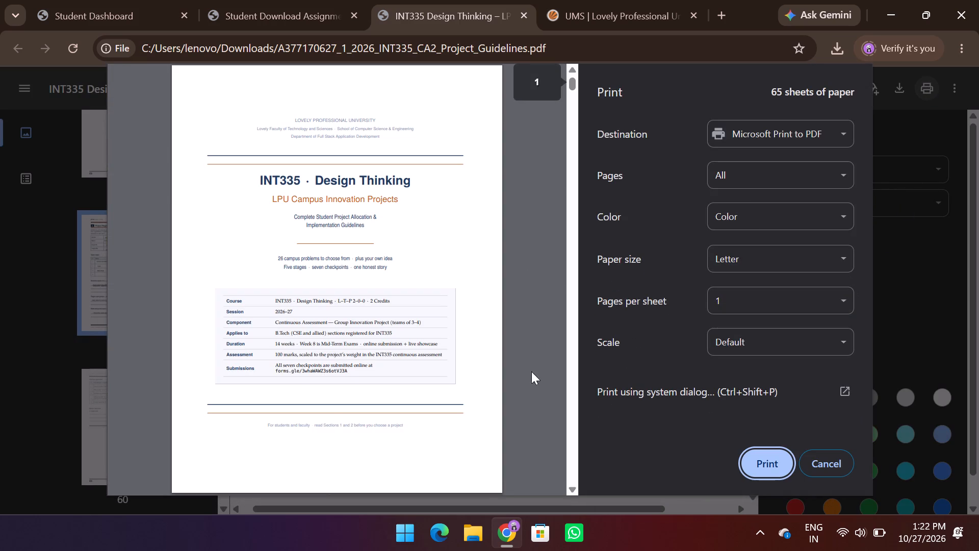
Look through the print preview to locate the filled Project Registration Sheet and check its entries and the annexures page before it.
scroll(301, 390, "down", 10)
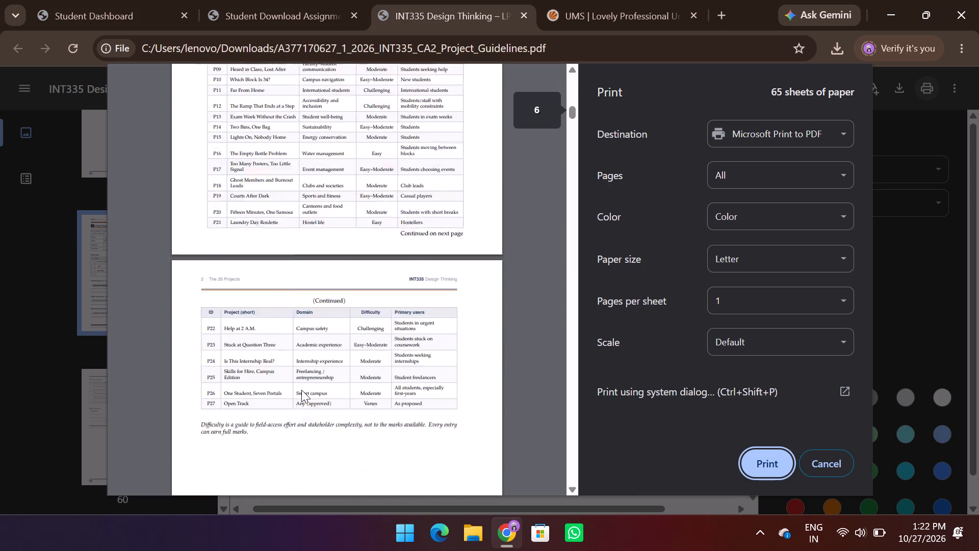
scroll(301, 390, "down", 20)
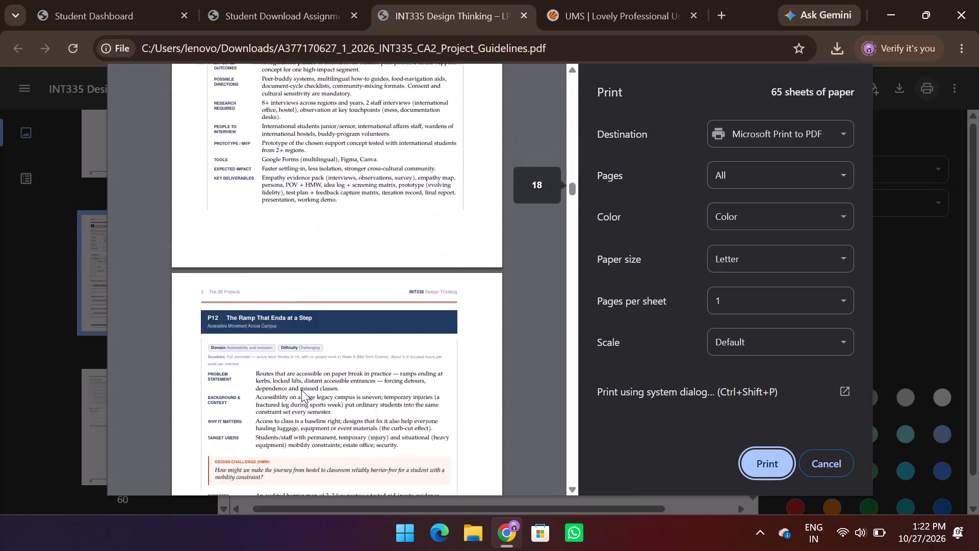
scroll(301, 390, "down", 4)
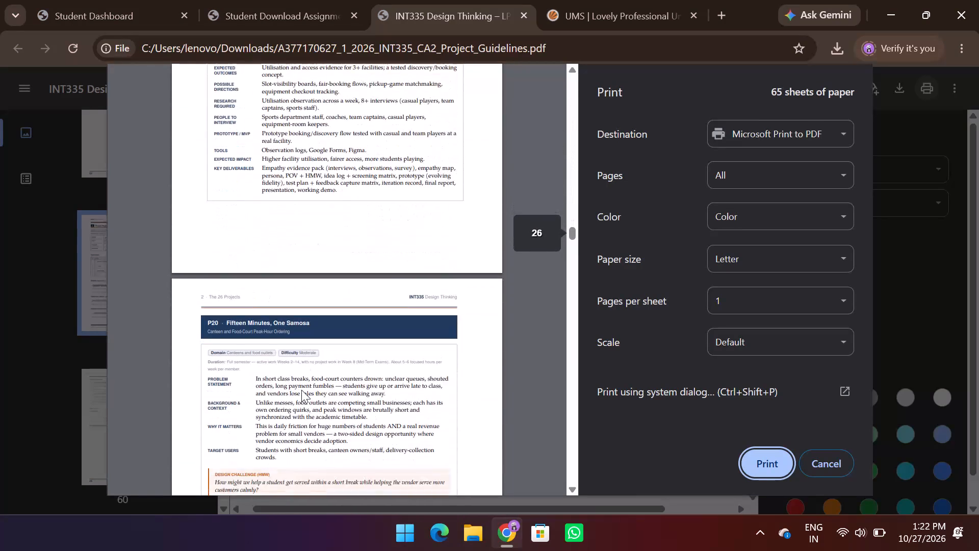
scroll(301, 390, "down", 10)
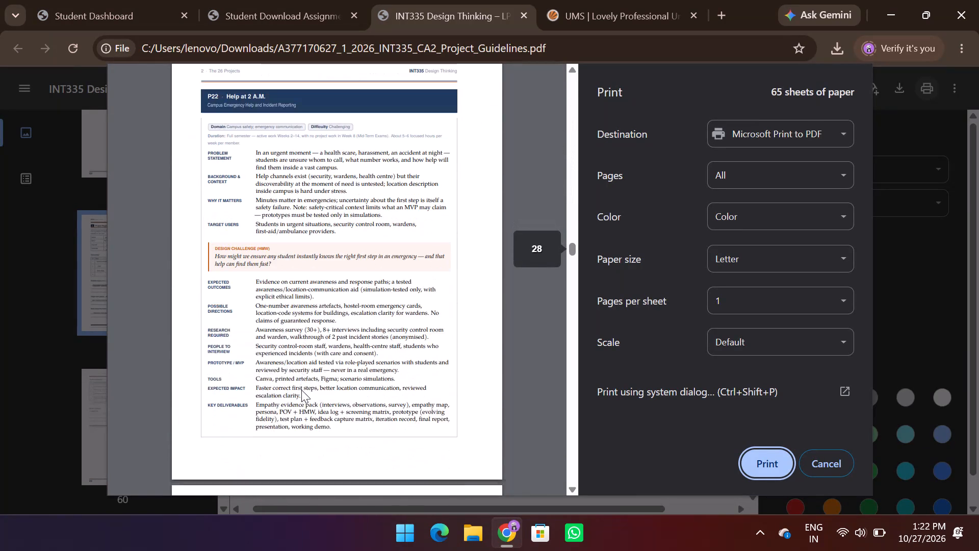
scroll(301, 390, "down", 11)
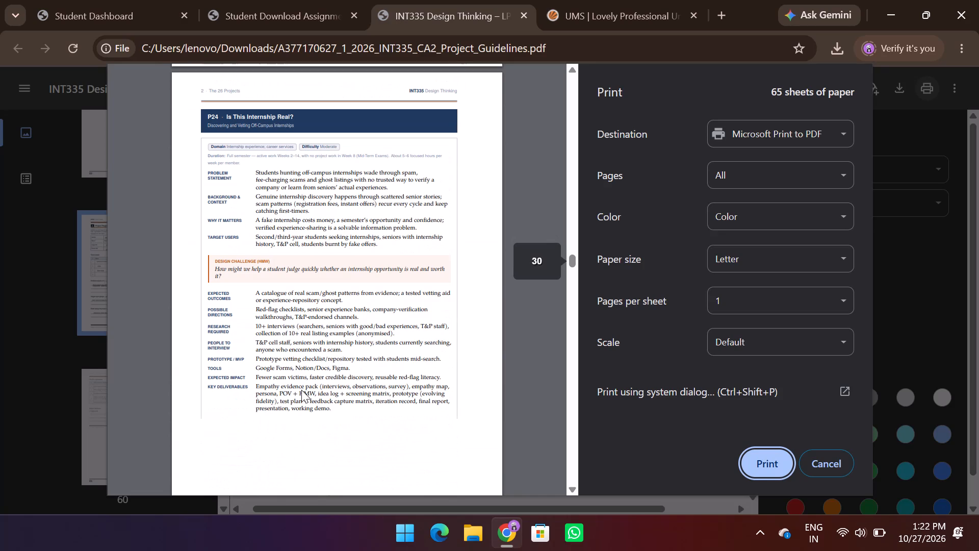
scroll(301, 390, "down", 12)
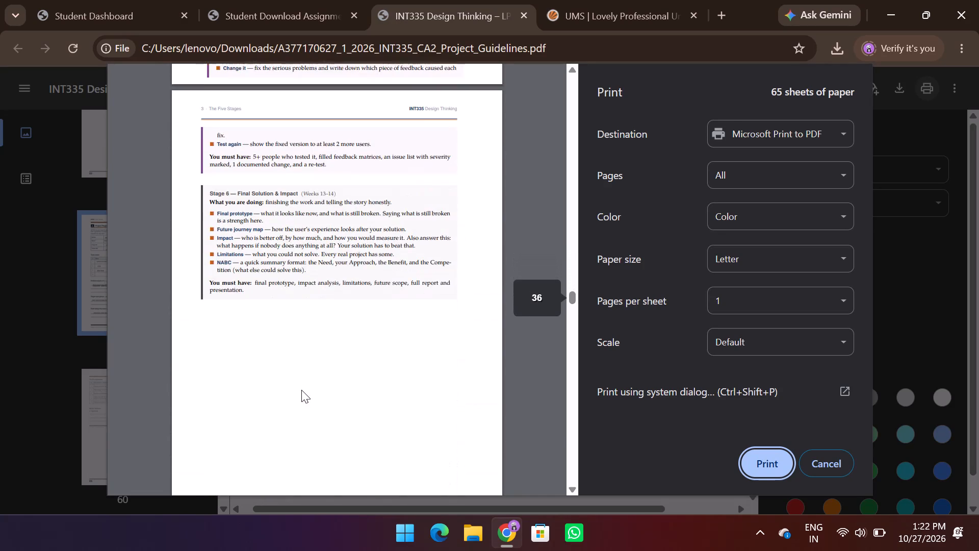
scroll(301, 390, "down", 10)
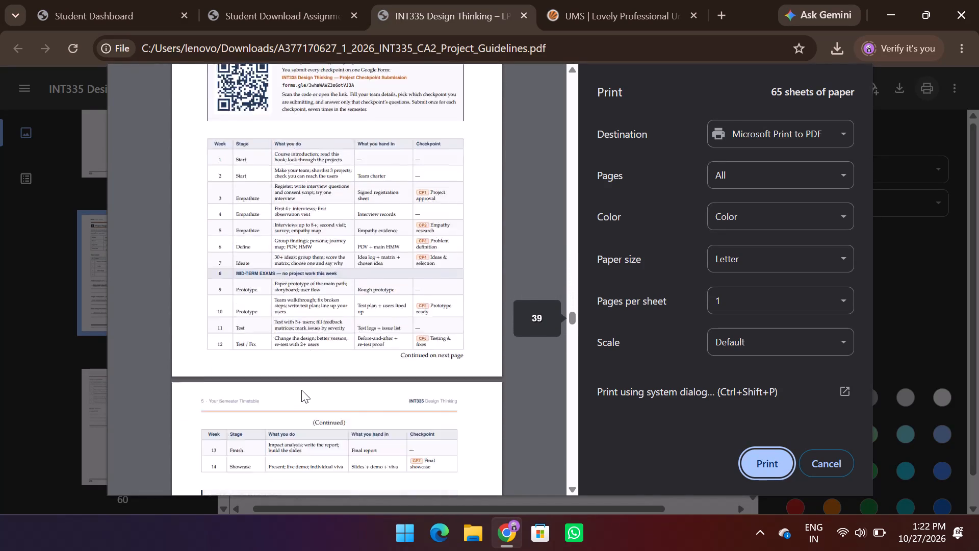
scroll(301, 390, "down", 8)
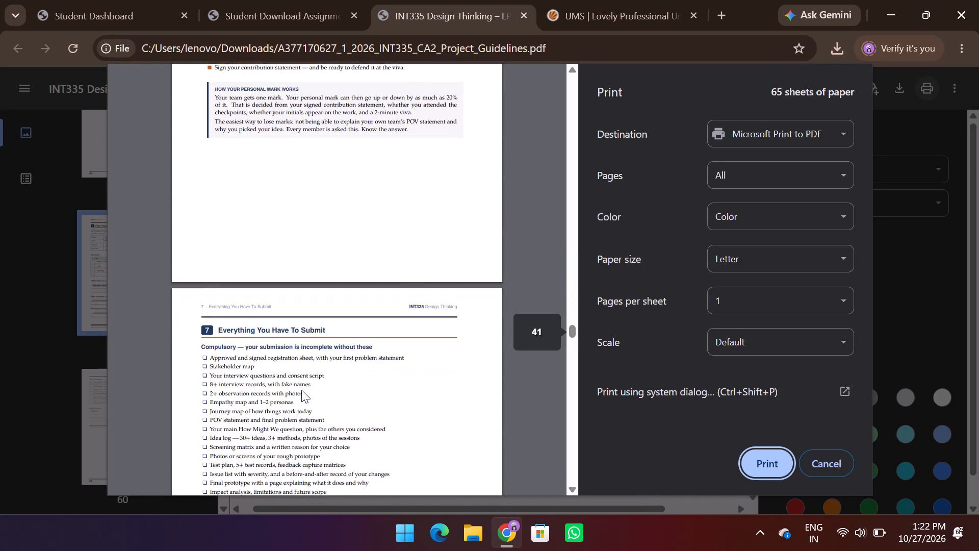
scroll(301, 390, "down", 7)
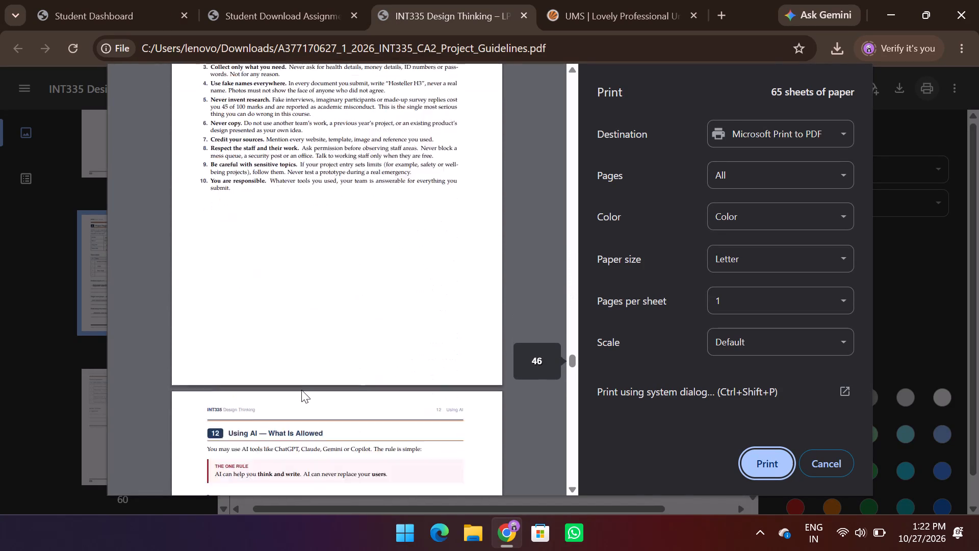
scroll(301, 390, "down", 4)
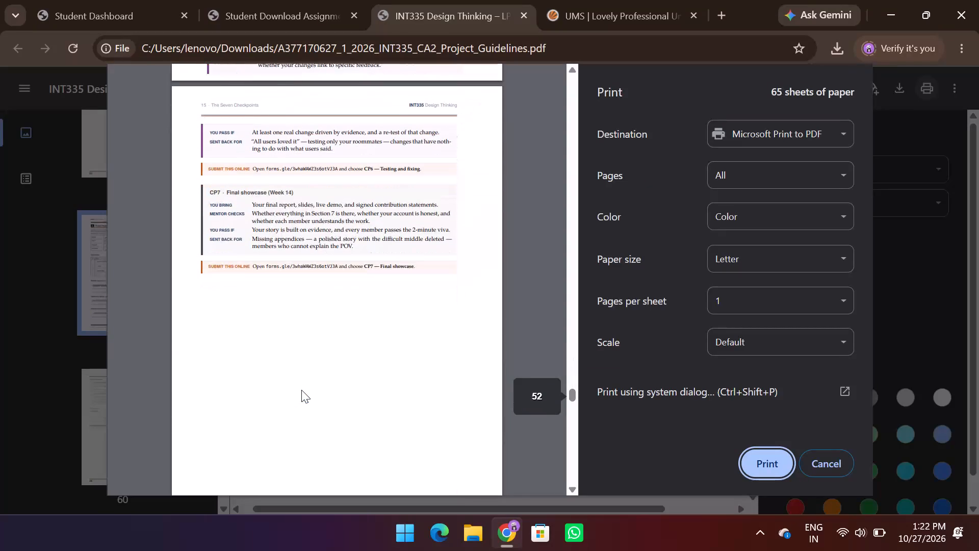
scroll(301, 390, "down", 11)
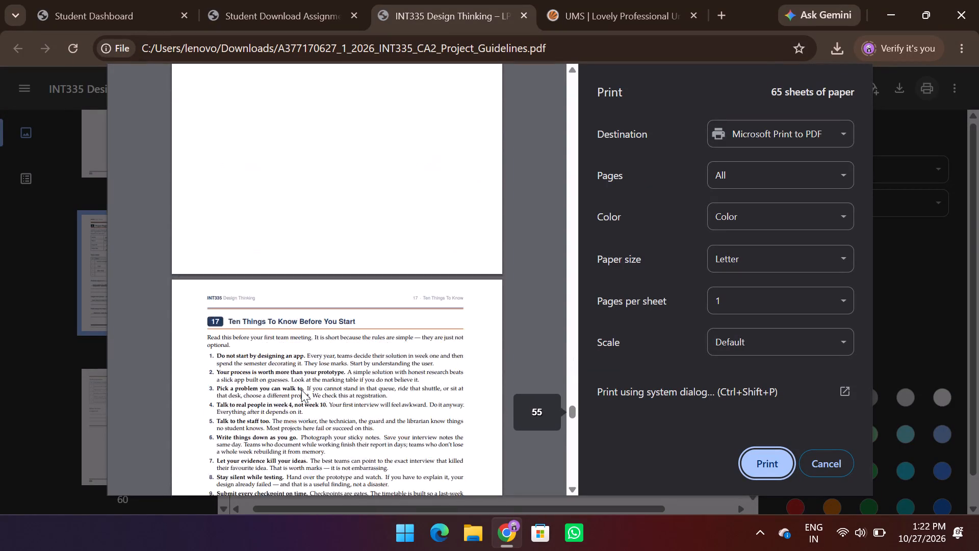
scroll(301, 390, "down", 6)
scroll(301, 390, "up", 1)
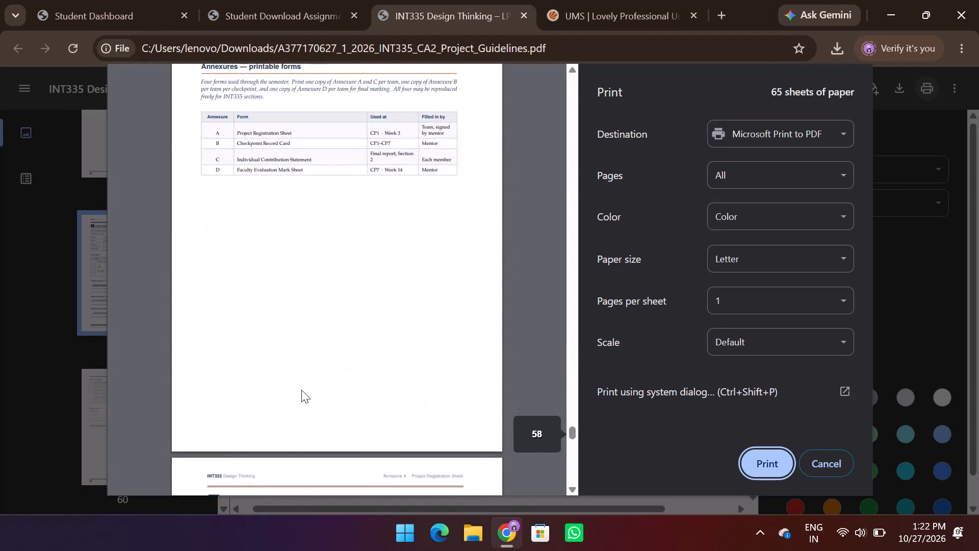
scroll(301, 390, "up", 1)
scroll(301, 390, "down", 6)
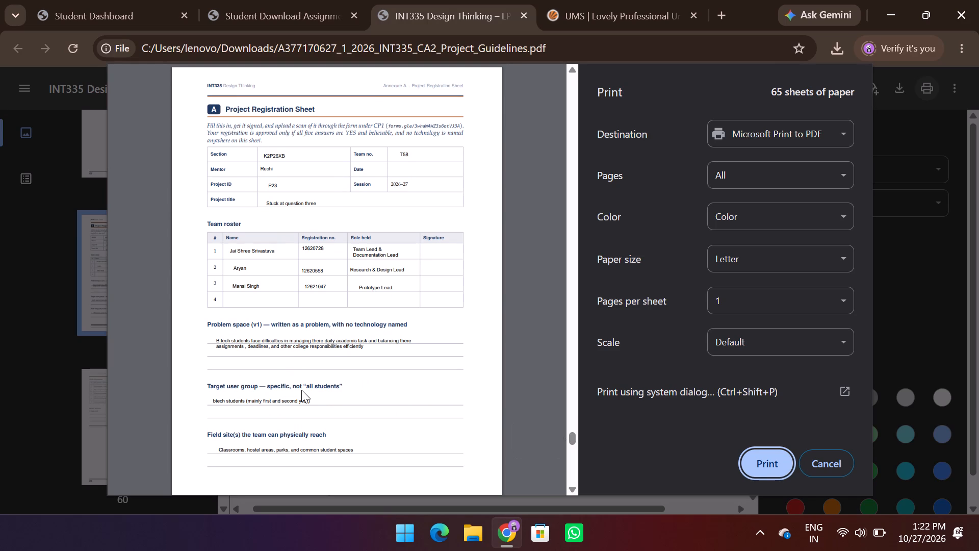
scroll(250, 355, "up", 1)
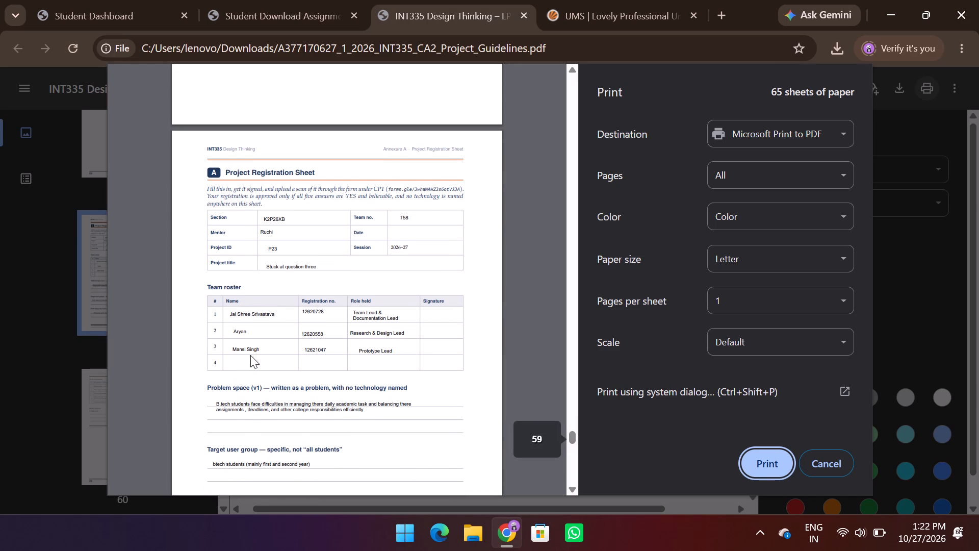
left_click(321, 119)
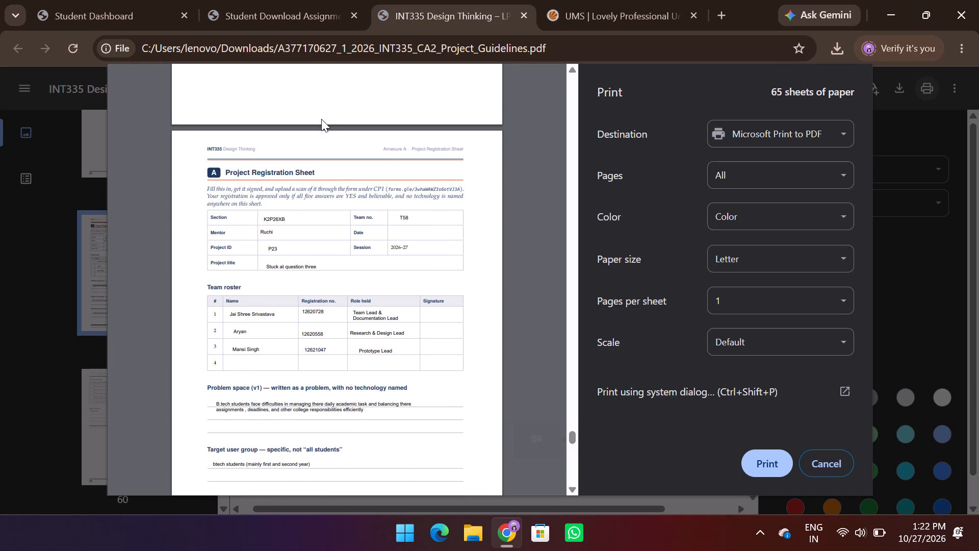
left_click(317, 81)
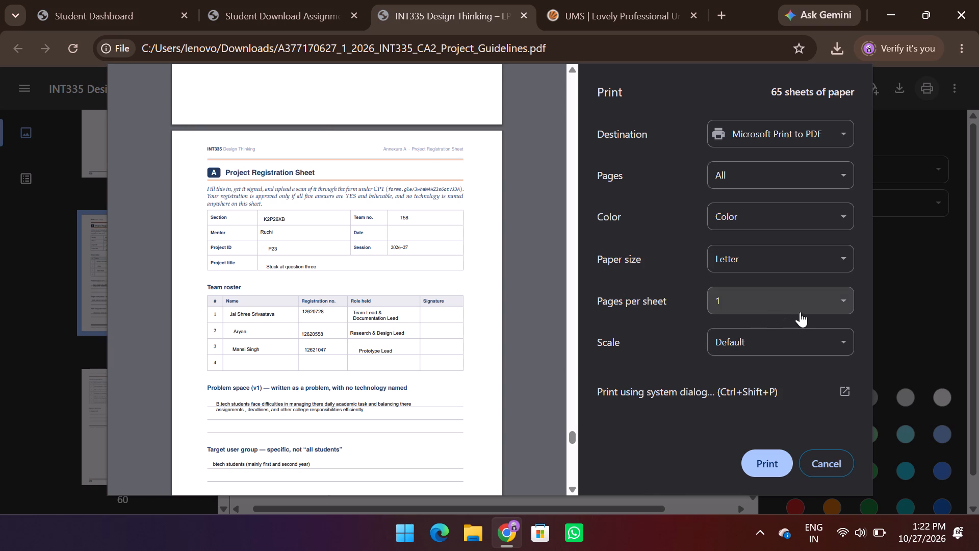
scroll(443, 215, "up", 1)
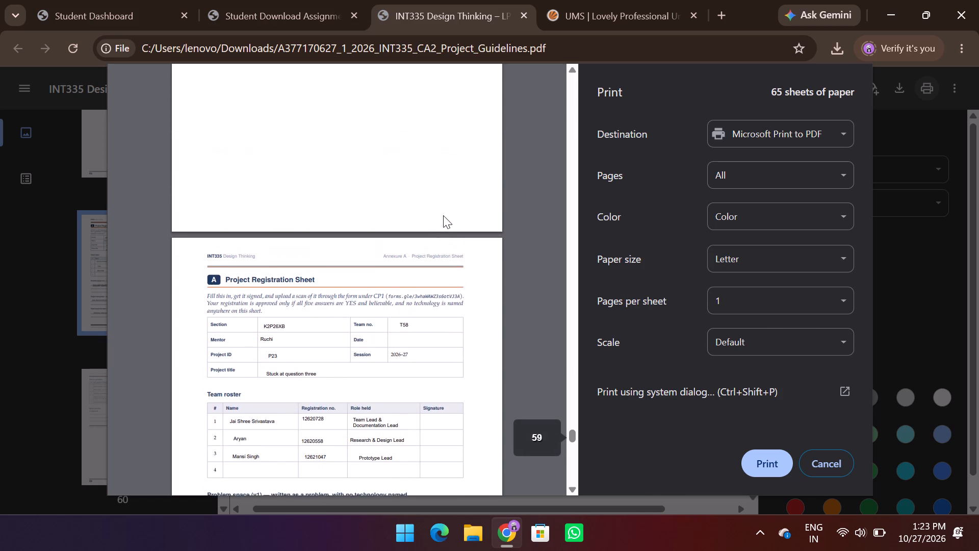
scroll(443, 215, "up", 5)
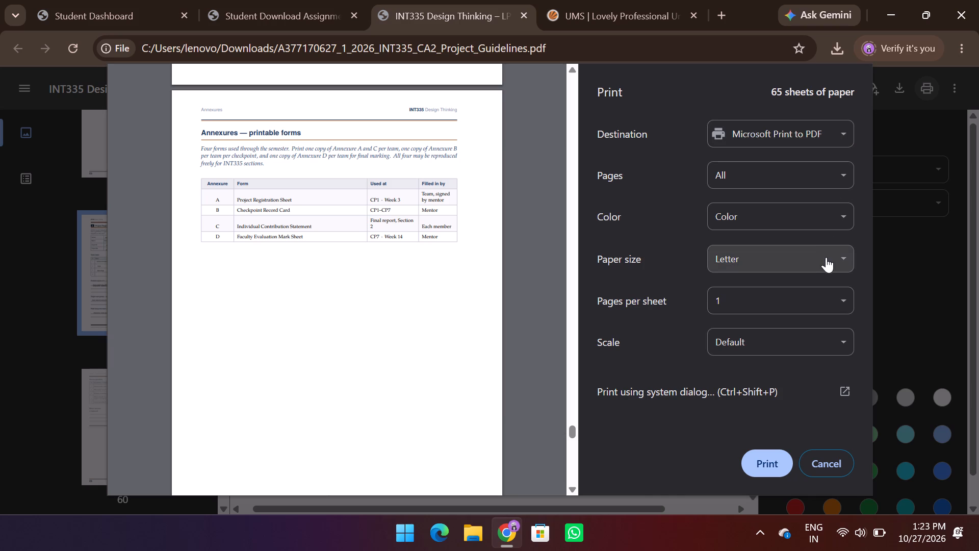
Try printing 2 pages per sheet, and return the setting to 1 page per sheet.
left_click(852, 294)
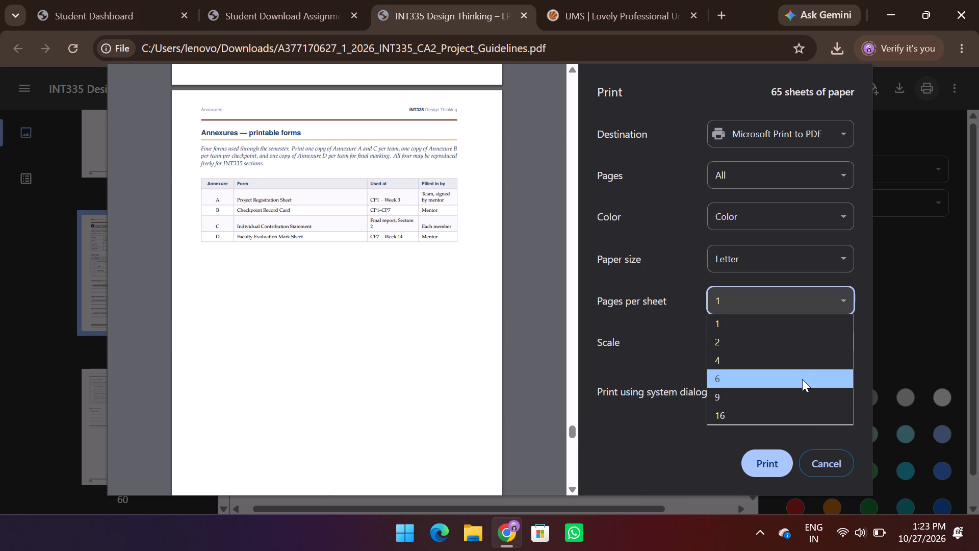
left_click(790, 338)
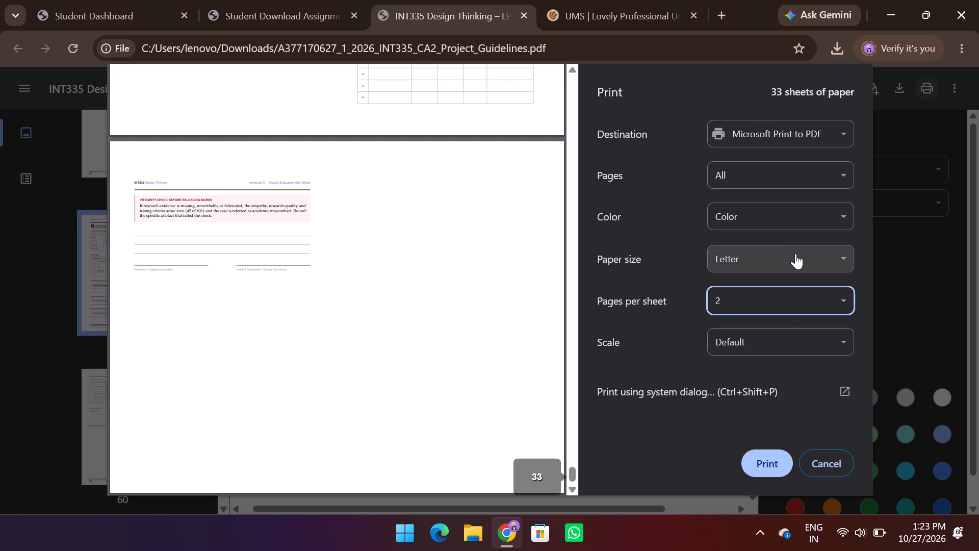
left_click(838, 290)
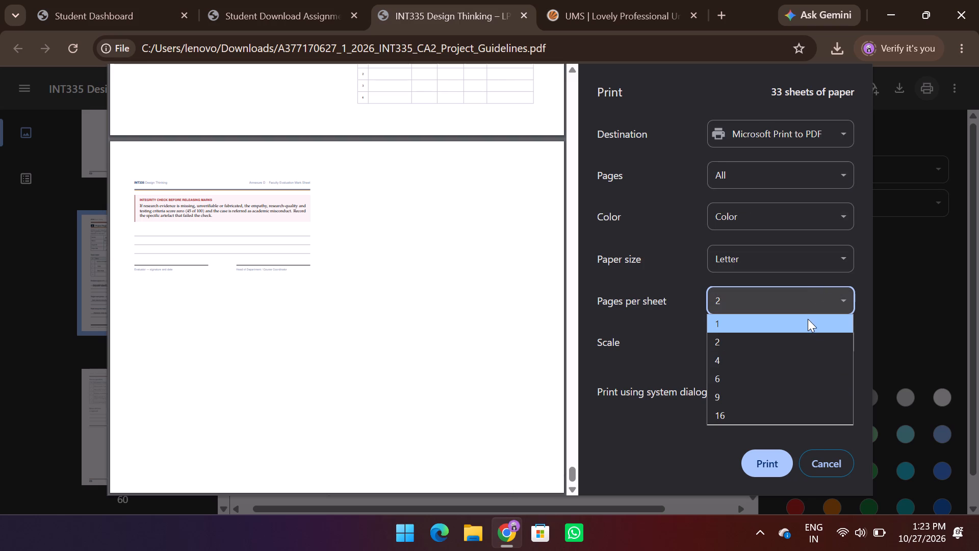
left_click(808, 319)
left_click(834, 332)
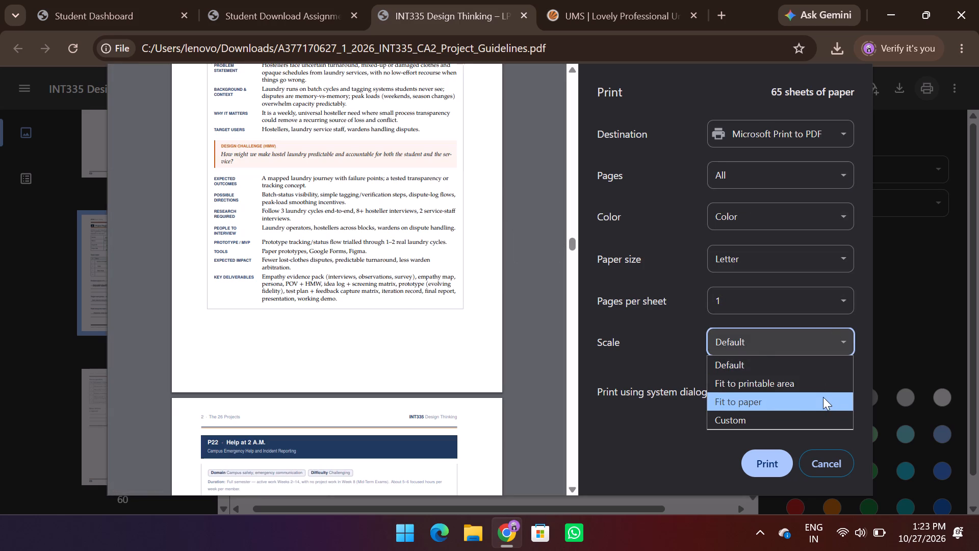
Restrict the printout to a custom page range of 59,60 covering the Project Registration Sheet.
left_click(820, 179)
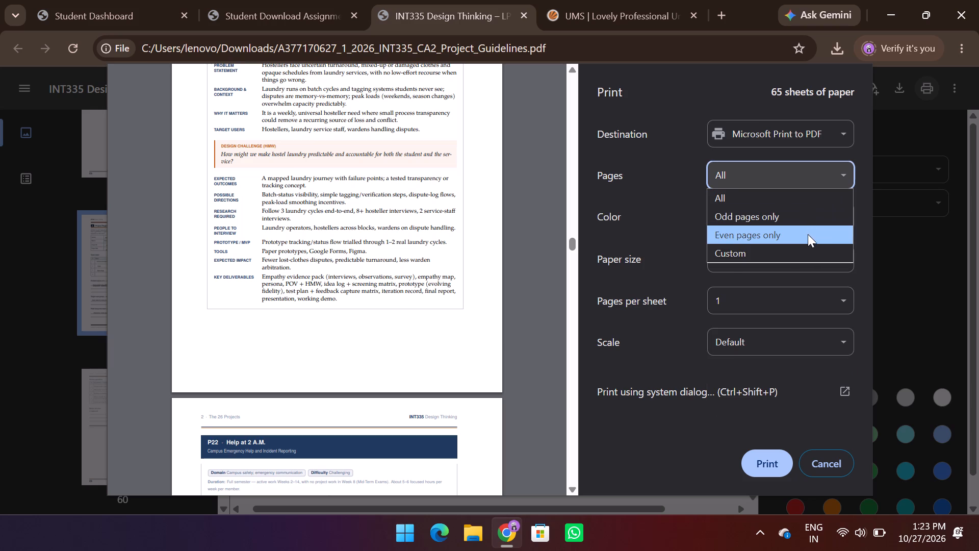
left_click(805, 248)
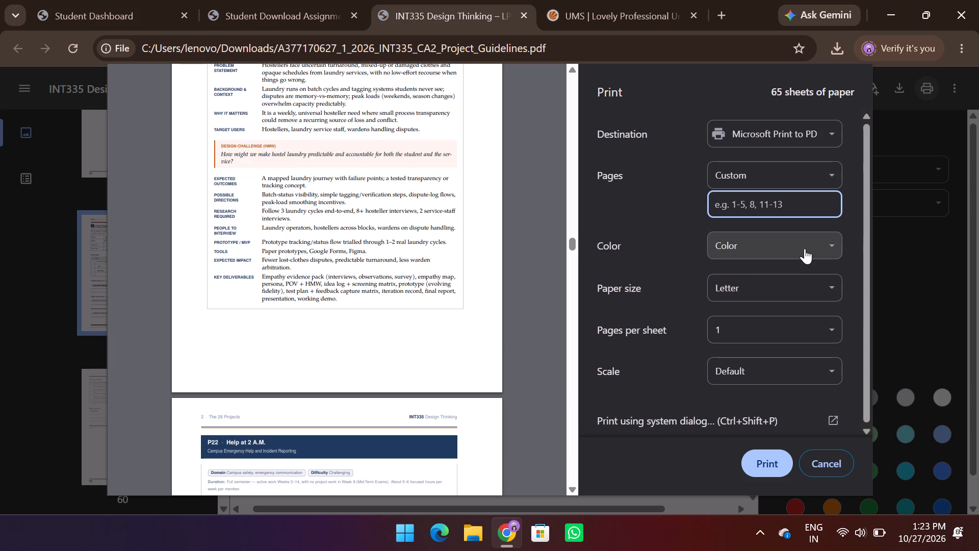
key("5")
key("8")
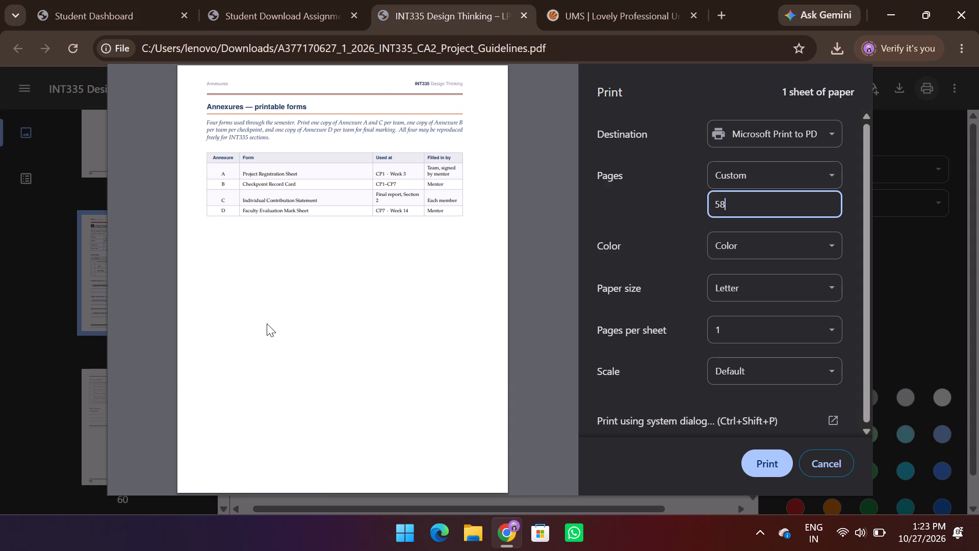
scroll(267, 323, "down", 2)
scroll(267, 323, "up", 1)
key("BackSpace")
key("9")
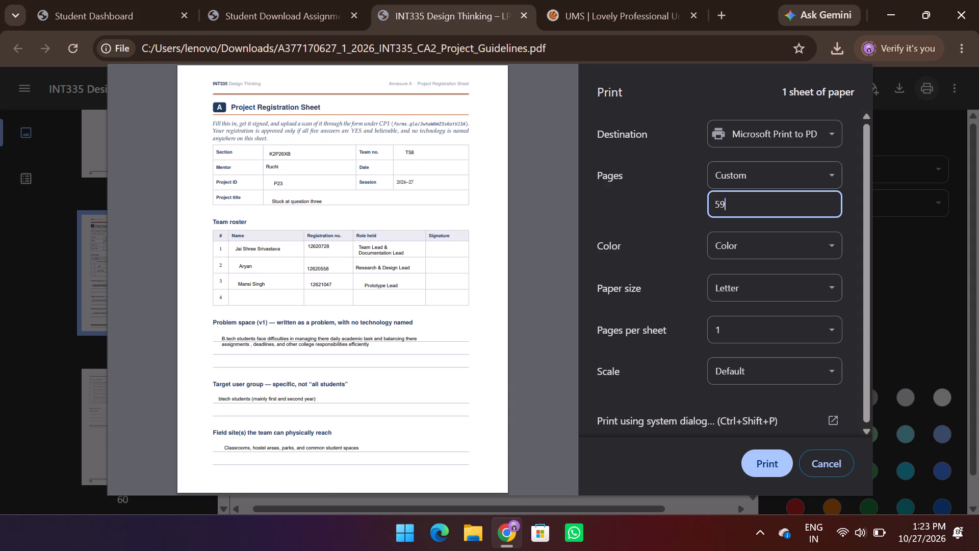
key("comma")
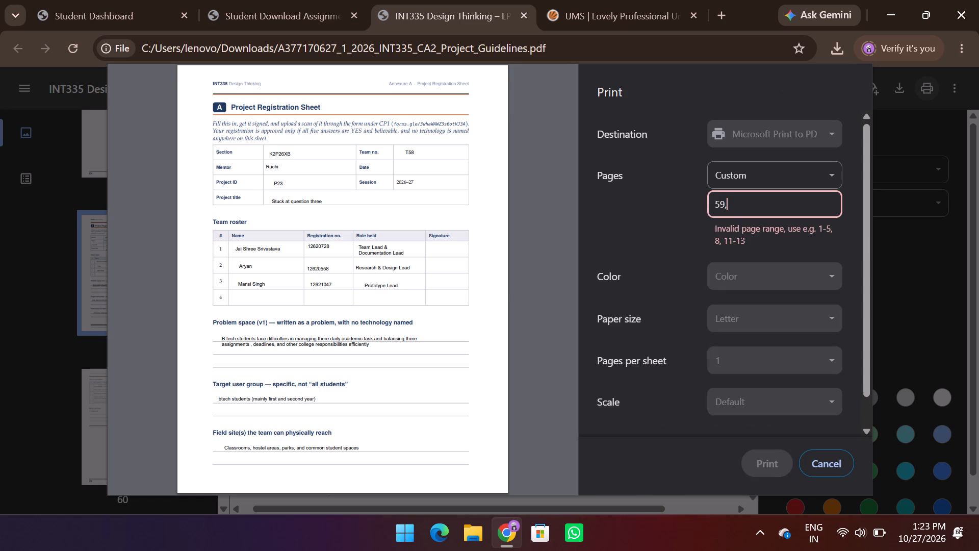
type("60")
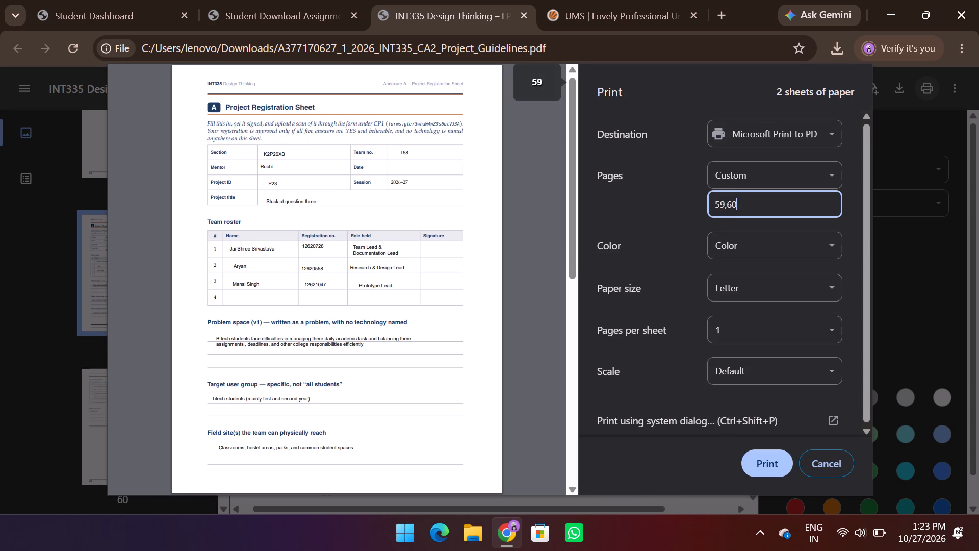
Review the two-page preview, print pages 59 and 60 to PDF, and save the output in Downloads as cp1.
scroll(262, 391, "down", 2)
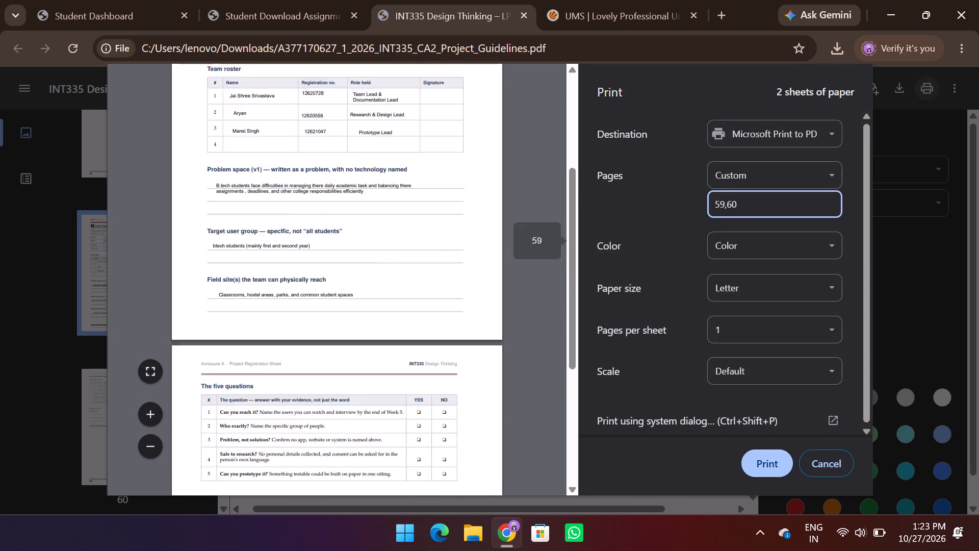
scroll(262, 391, "down", 9)
scroll(262, 391, "up", 7)
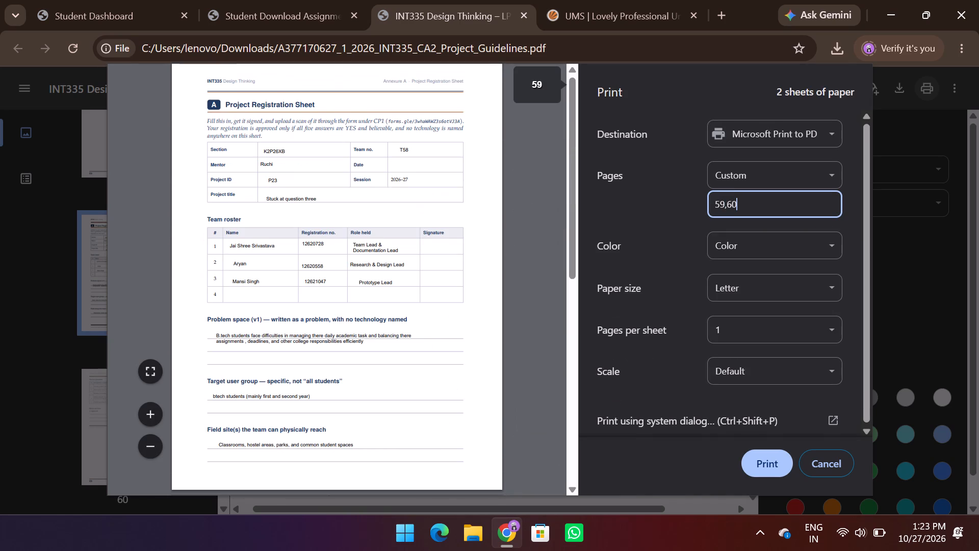
left_click(781, 457)
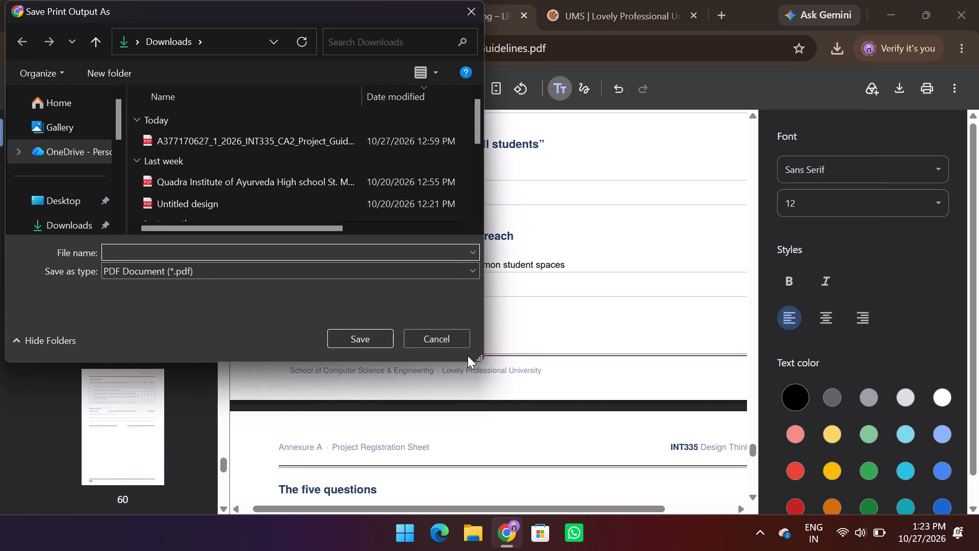
type("cp1")
left_click(346, 342)
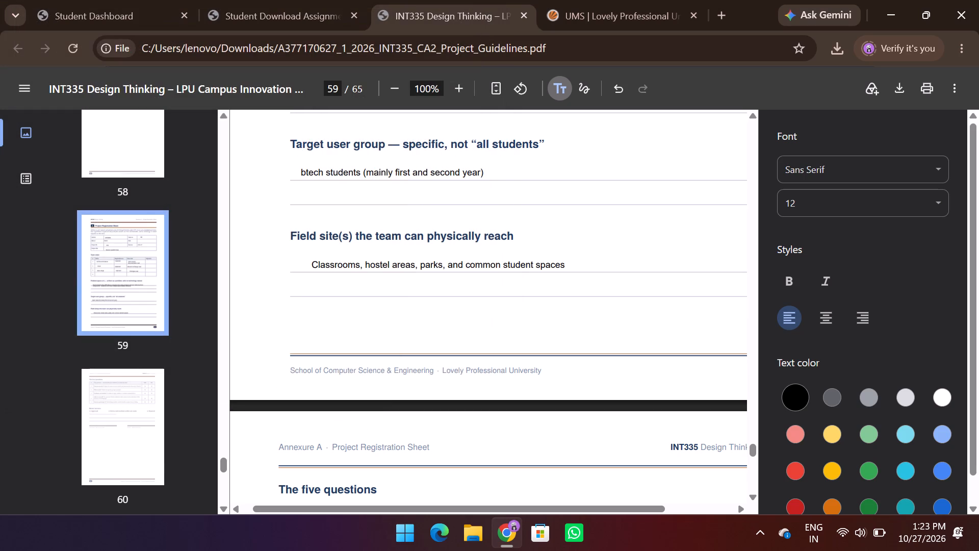
Minimize the browser window to get to the desktop.
left_click(892, 8)
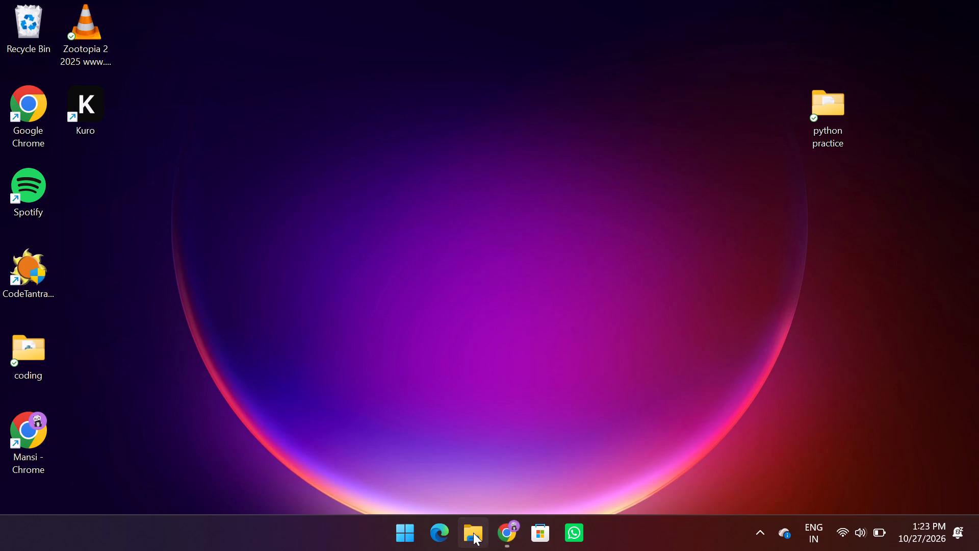
left_click(473, 533)
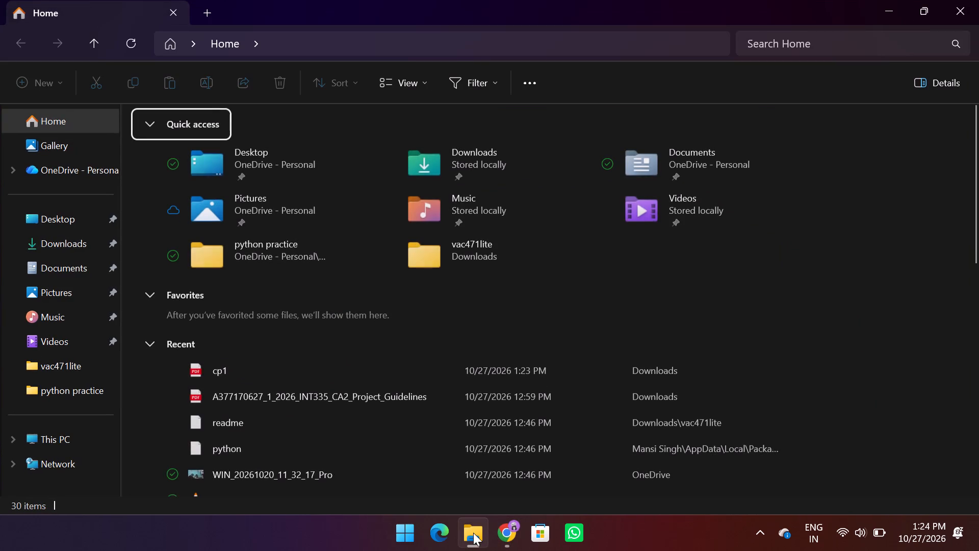